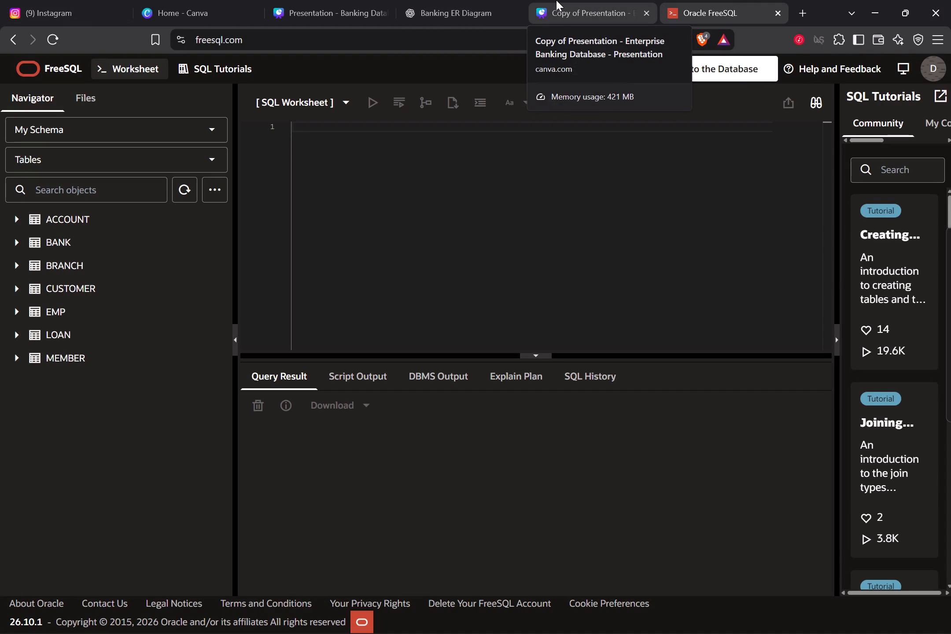
Switch to the Enterprise Banking Database presentation copy and review the SQL query, topics and question slides, ending on slide 9.
{"action": "left_click", "coordinate": [622, 1]}
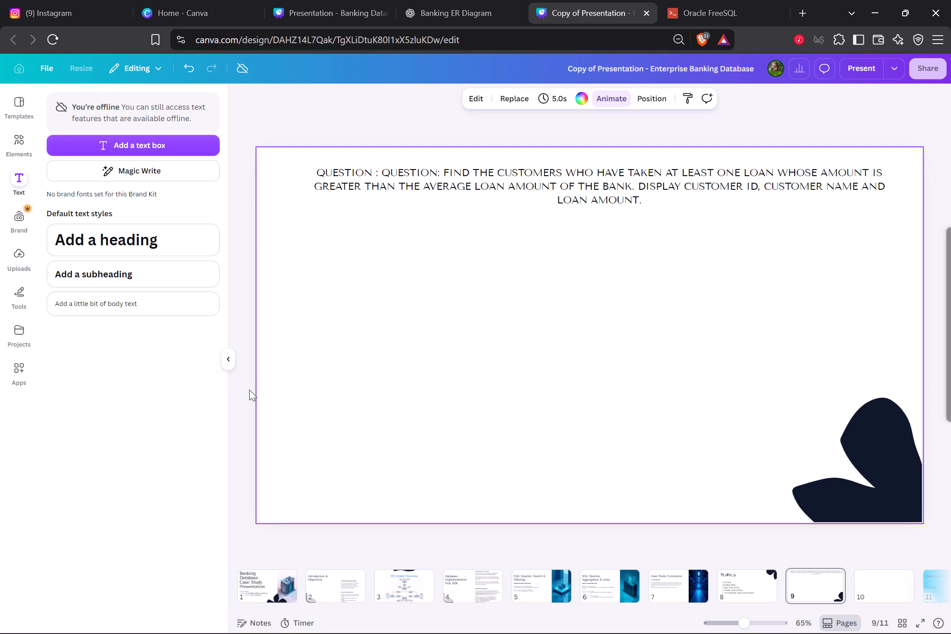
{"action": "left_click", "coordinate": [689, 584]}
{"action": "left_click", "coordinate": [759, 581]}
{"action": "left_click", "coordinate": [804, 590]}
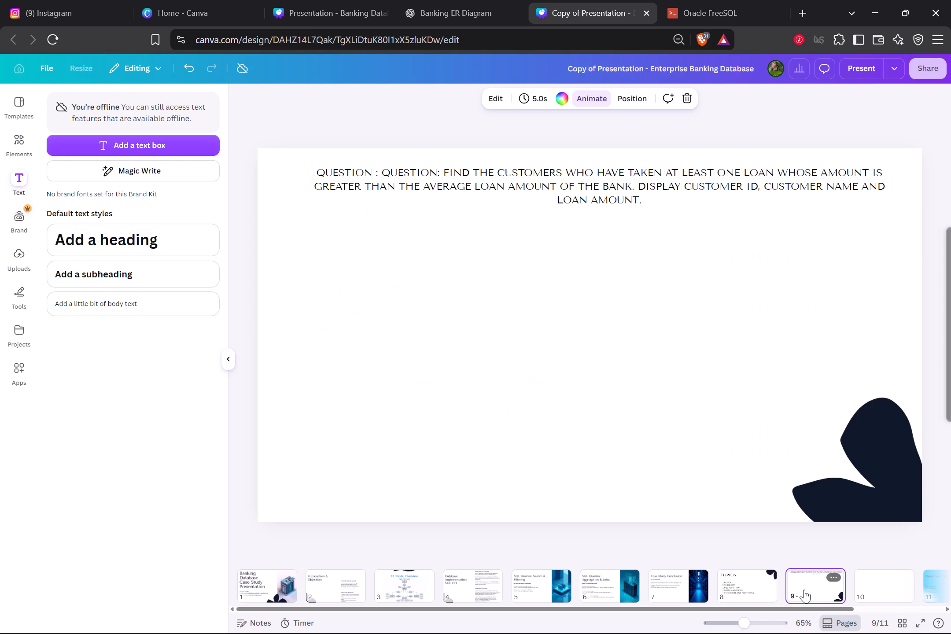
{"action": "left_click", "coordinate": [562, 584]}
{"action": "left_click", "coordinate": [490, 584]}
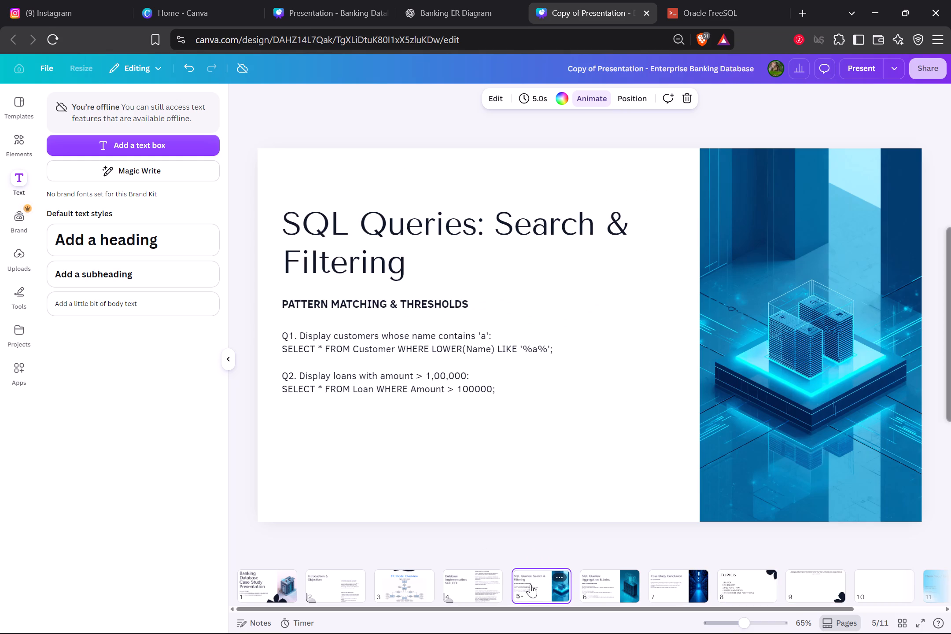
{"action": "left_click", "coordinate": [531, 584]}
{"action": "left_click", "coordinate": [592, 586]}
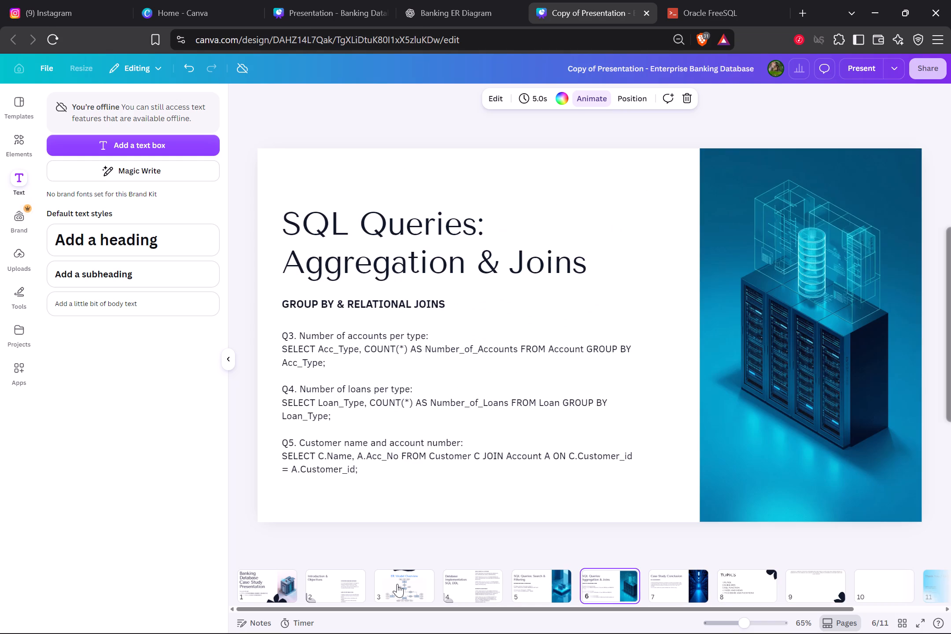
{"action": "left_click", "coordinate": [496, 586]}
{"action": "left_click", "coordinate": [548, 586]}
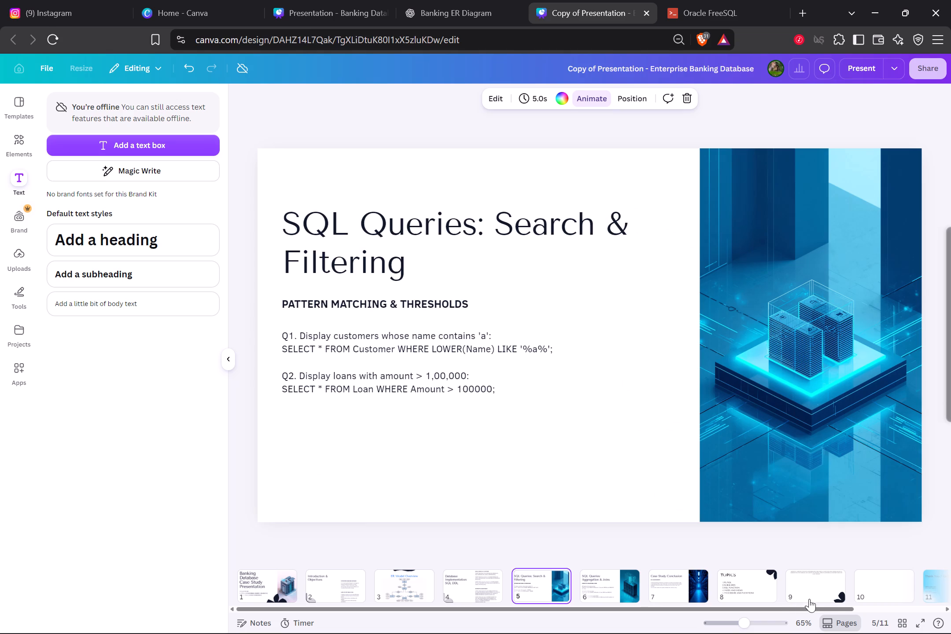
{"action": "left_click", "coordinate": [839, 595]}
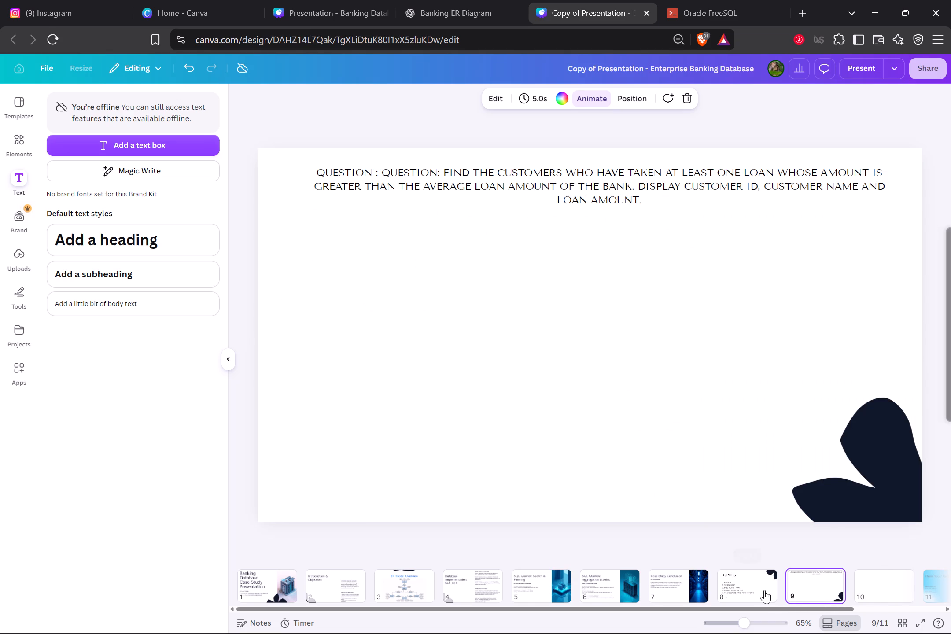
{"action": "left_click", "coordinate": [818, 587]}
{"action": "left_click", "coordinate": [769, 596]}
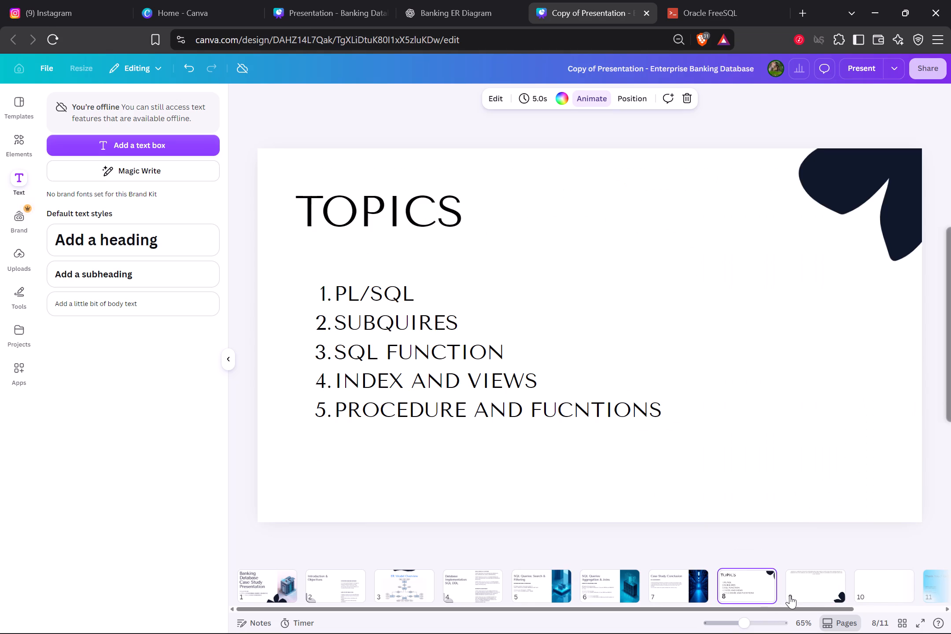
{"action": "left_click", "coordinate": [792, 595]}
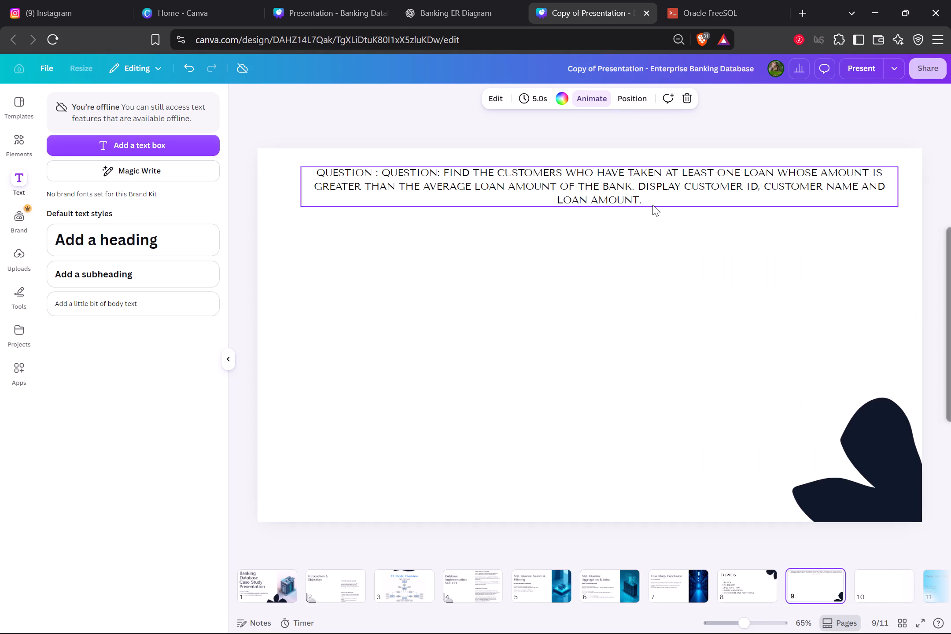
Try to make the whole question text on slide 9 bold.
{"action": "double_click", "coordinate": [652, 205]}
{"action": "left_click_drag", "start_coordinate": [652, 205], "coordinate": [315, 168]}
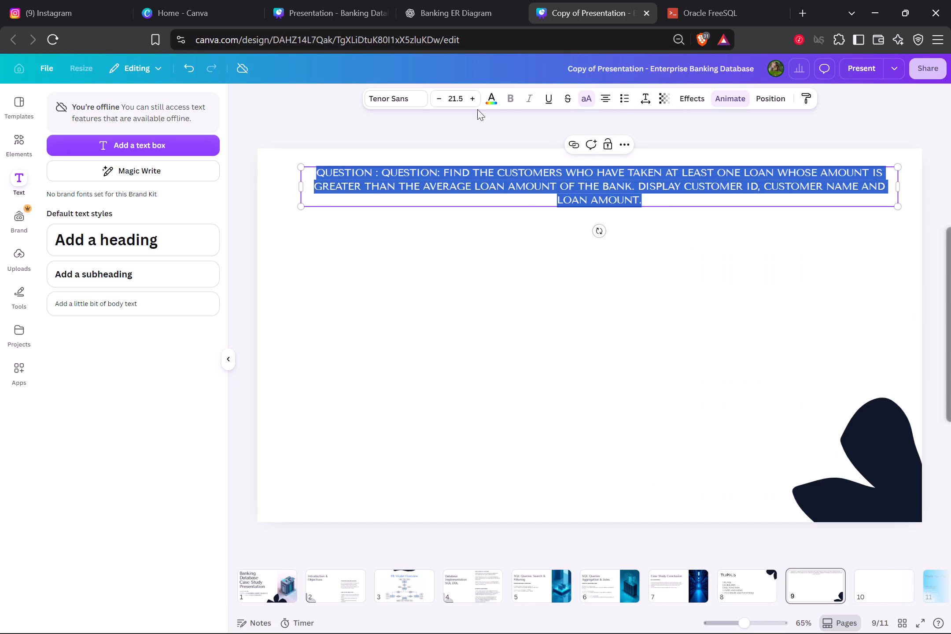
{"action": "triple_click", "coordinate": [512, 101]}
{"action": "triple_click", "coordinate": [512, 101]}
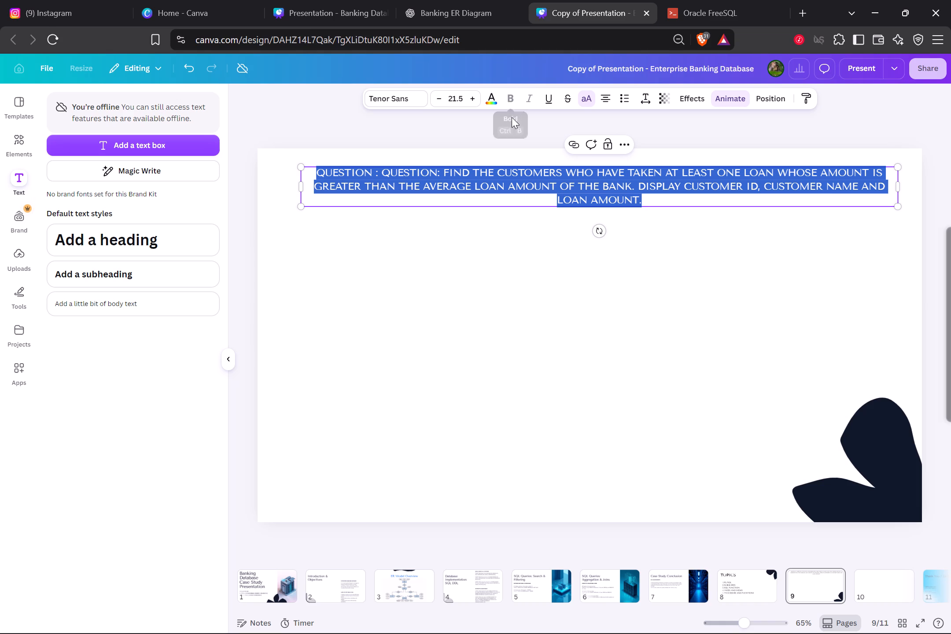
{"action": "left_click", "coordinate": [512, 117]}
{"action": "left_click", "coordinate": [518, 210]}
{"action": "left_click_drag", "start_coordinate": [727, 190], "coordinate": [689, 190]}
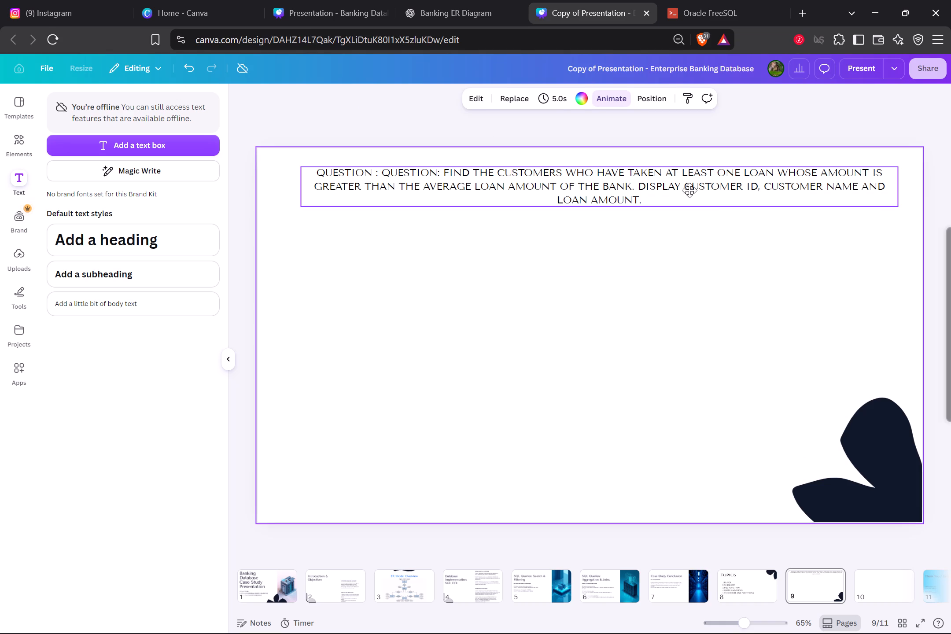
{"action": "left_click_drag", "start_coordinate": [689, 190], "coordinate": [707, 211]}
{"action": "left_click_drag", "start_coordinate": [704, 210], "coordinate": [697, 198]}
{"action": "left_click", "coordinate": [704, 180]}
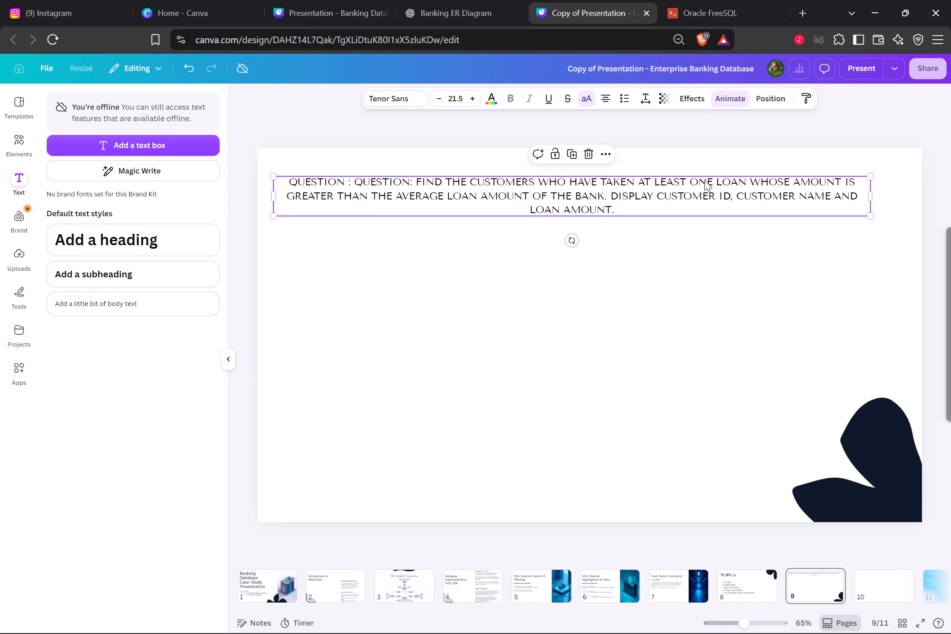
{"action": "left_click", "coordinate": [667, 203]}
{"action": "left_click_drag", "start_coordinate": [650, 207], "coordinate": [655, 204]}
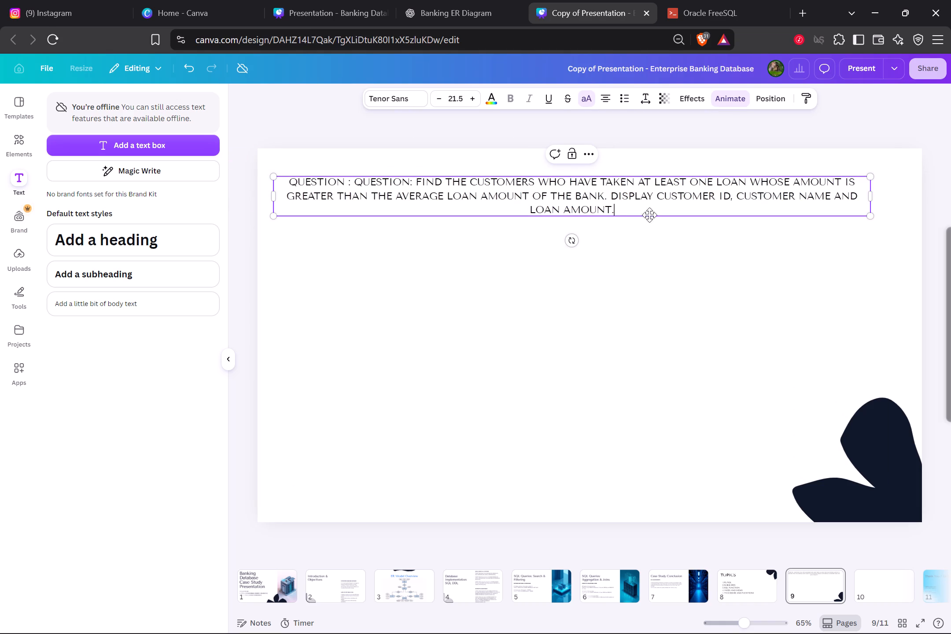
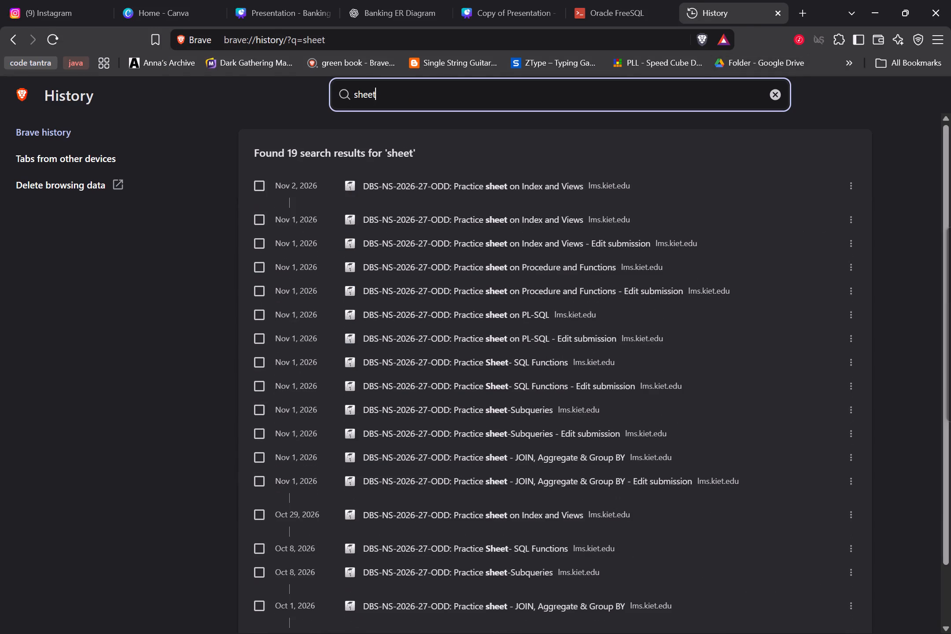
Replace the browsing history search for sheet with a search for google.
{"action": "scroll", "coordinate": [513, 248], "scroll_direction": "down", "scroll_amount": 14}
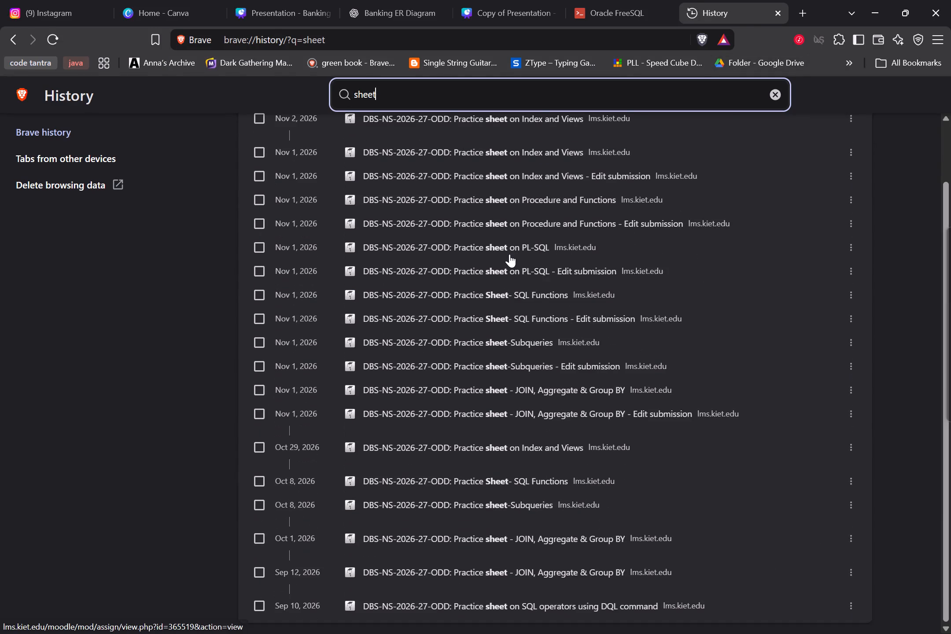
{"action": "key", "text": "ctrl+BackSpace"}
{"action": "key", "text": "ctrl+BackSpace"}
{"action": "key", "text": "ctrl+BackSpace"}
{"action": "key", "text": "ctrl+BackSpace"}
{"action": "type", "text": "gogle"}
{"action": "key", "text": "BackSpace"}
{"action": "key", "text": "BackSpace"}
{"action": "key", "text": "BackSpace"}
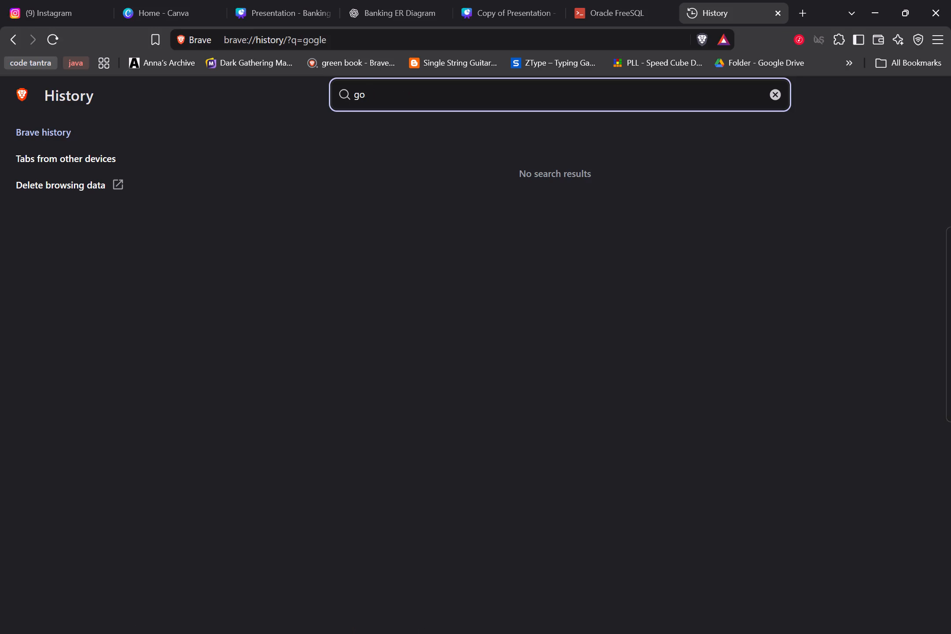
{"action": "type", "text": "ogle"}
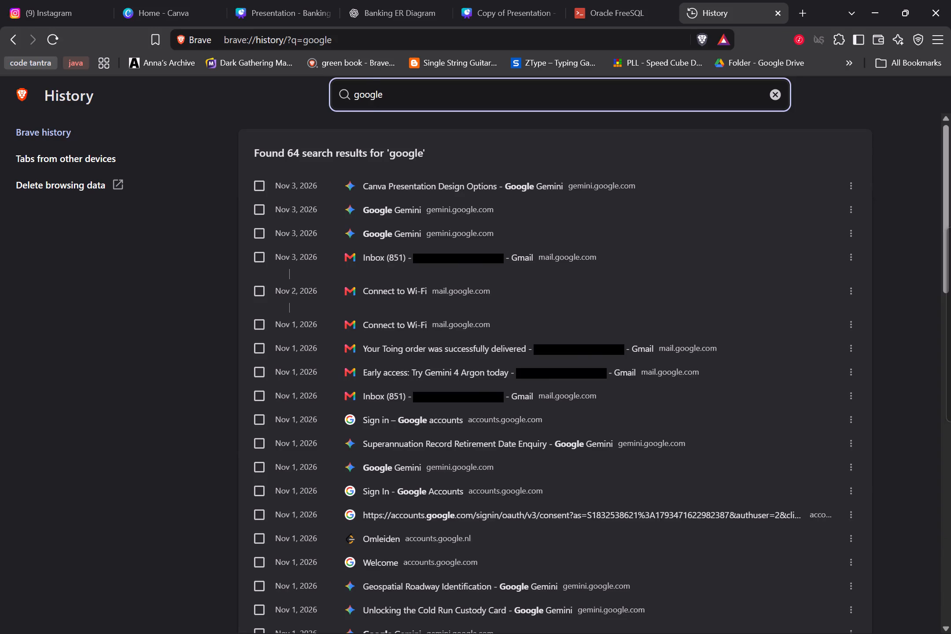
Find the "Home - Google Drive" entry from Oct 15, 2026 among the history results and open it.
{"action": "scroll", "coordinate": [395, 582], "scroll_direction": "down", "scroll_amount": 7}
{"action": "scroll", "coordinate": [351, 455], "scroll_direction": "down", "scroll_amount": 13}
{"action": "scroll", "coordinate": [351, 455], "scroll_direction": "down", "scroll_amount": 14}
{"action": "scroll", "coordinate": [351, 455], "scroll_direction": "down", "scroll_amount": 20}
{"action": "scroll", "coordinate": [351, 455], "scroll_direction": "down", "scroll_amount": 8}
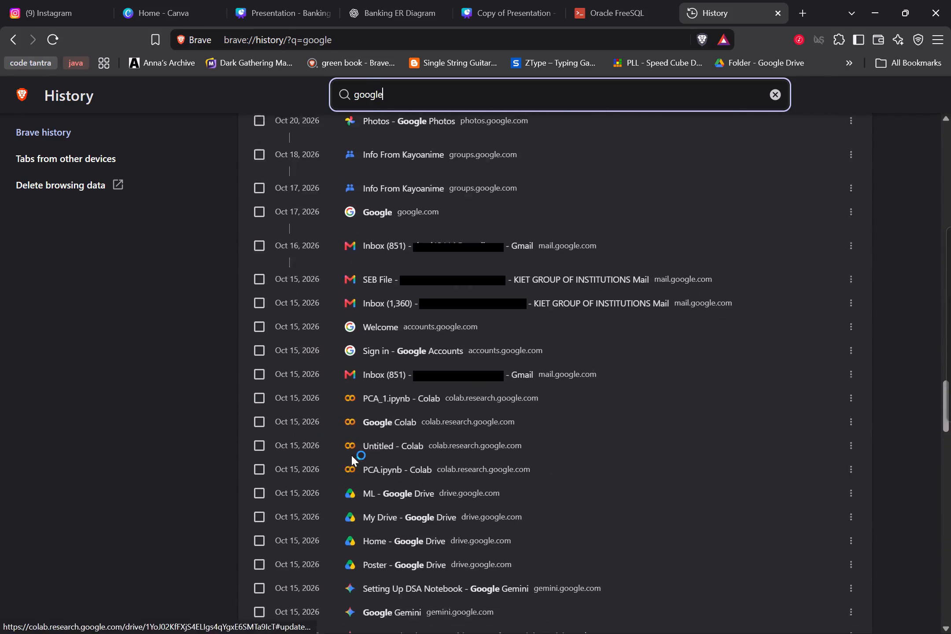
{"action": "scroll", "coordinate": [351, 455], "scroll_direction": "down", "scroll_amount": 1}
{"action": "scroll", "coordinate": [445, 388], "scroll_direction": "down", "scroll_amount": 7}
{"action": "scroll", "coordinate": [445, 388], "scroll_direction": "up", "scroll_amount": 7}
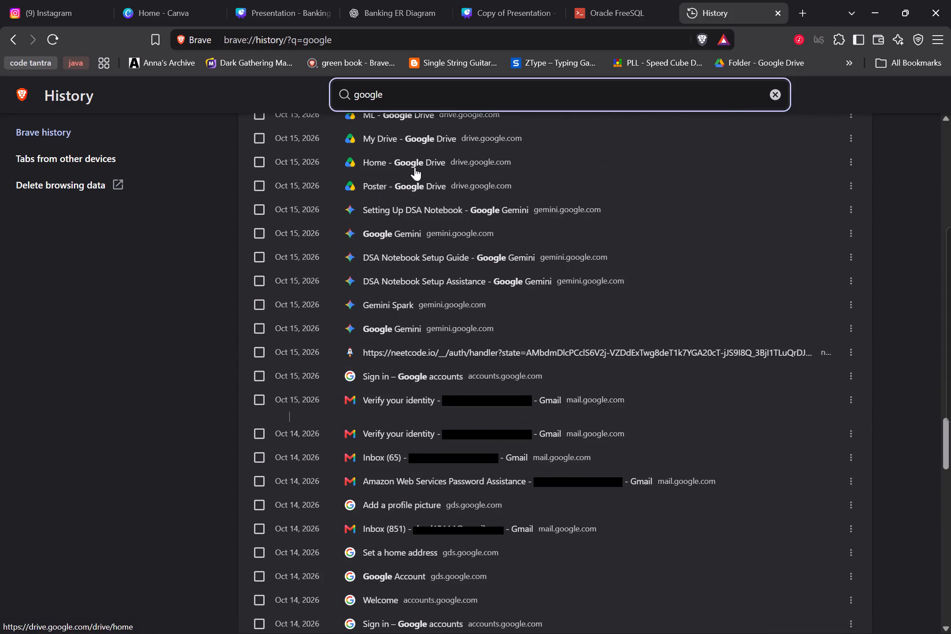
{"action": "left_click", "coordinate": [415, 167]}
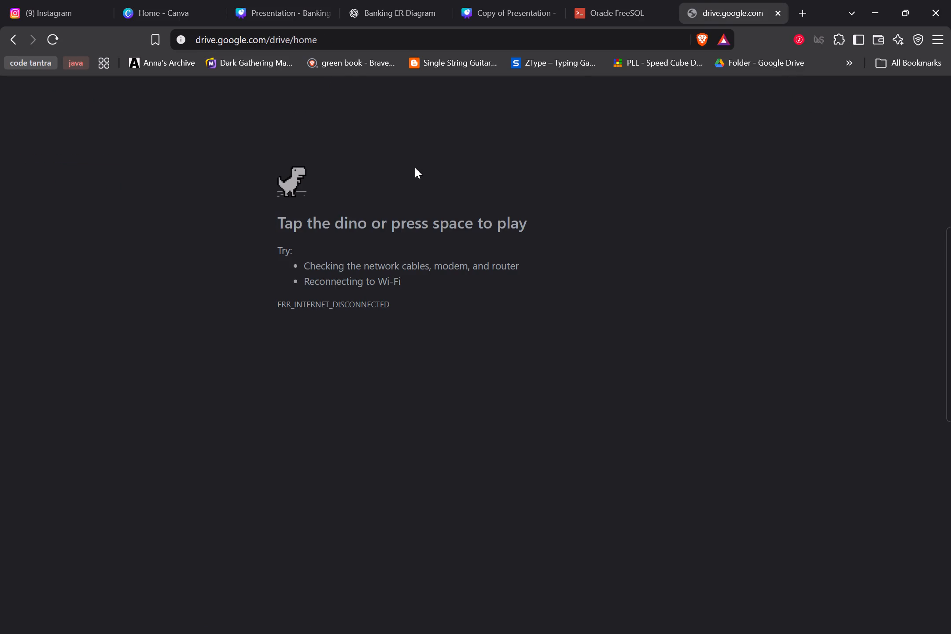
{"action": "left_click", "coordinate": [299, 176]}
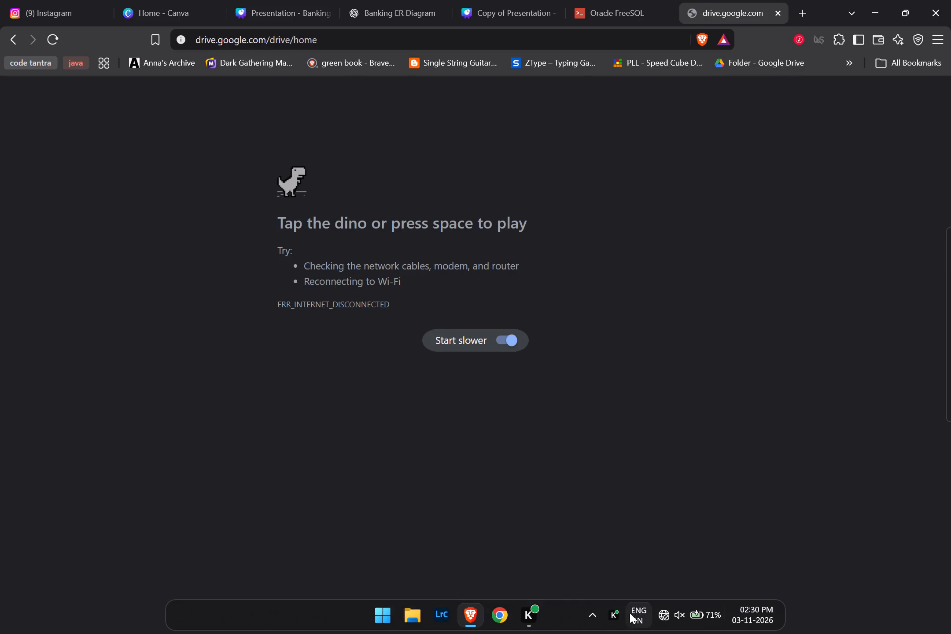
Connect the computer to the open KIET Wi-Fi network.
{"action": "left_click", "coordinate": [672, 619]}
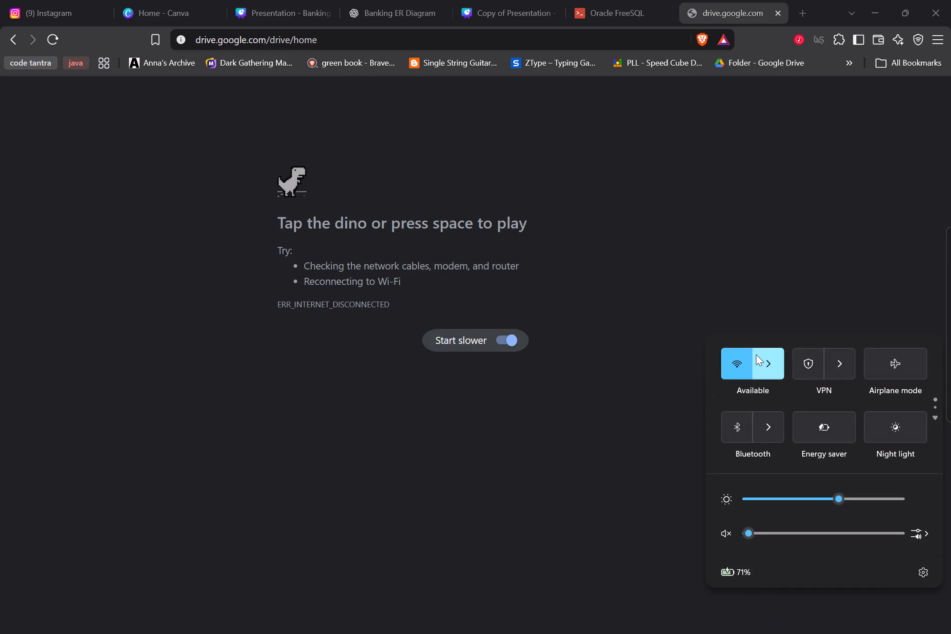
{"action": "left_click", "coordinate": [756, 354]}
{"action": "left_click", "coordinate": [785, 384]}
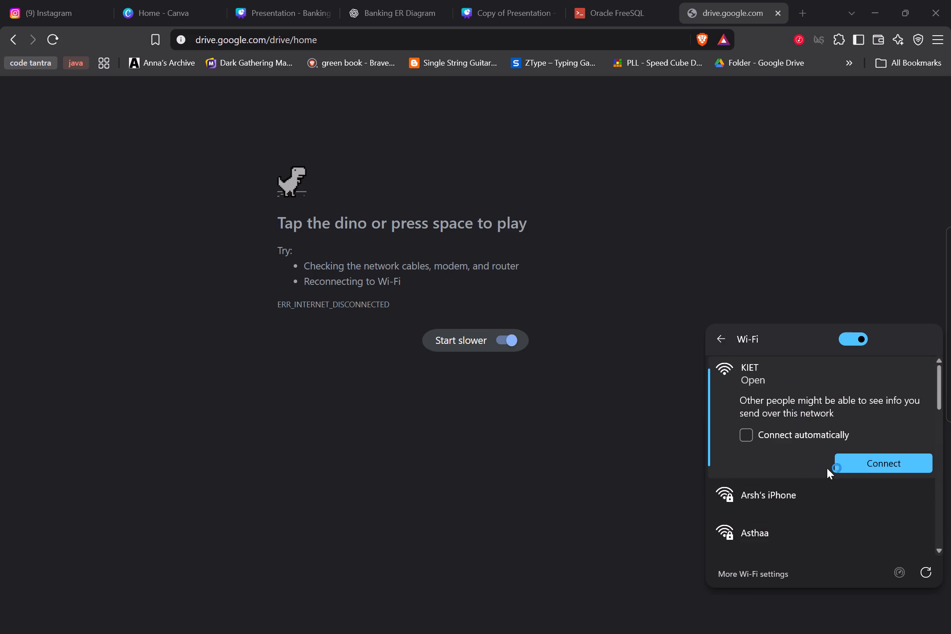
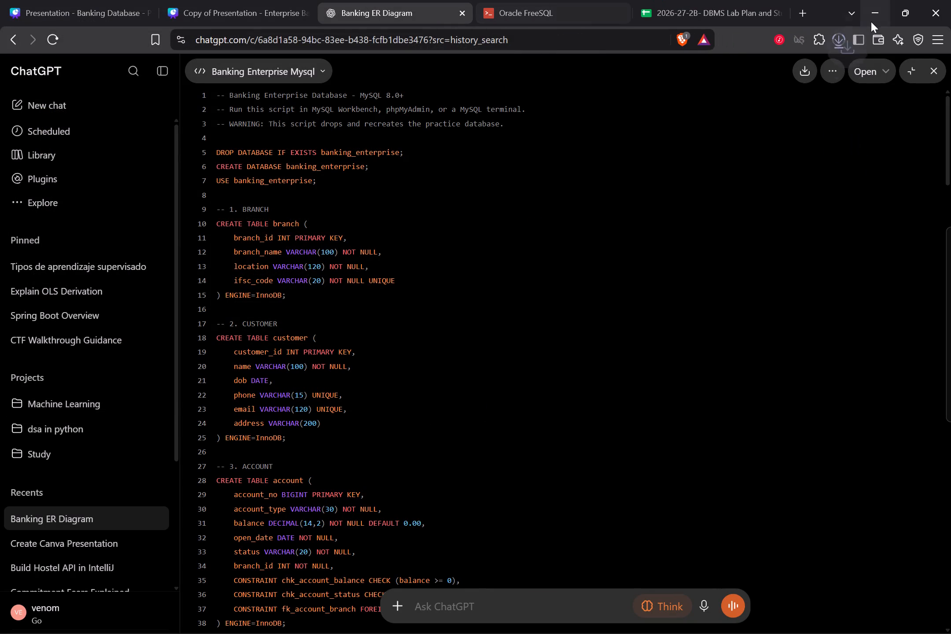
In Oracle FreeSQL, start a script upload with the downloaded banking_enterprise_mysql.sql as the selected file.
{"action": "left_click", "coordinate": [840, 44]}
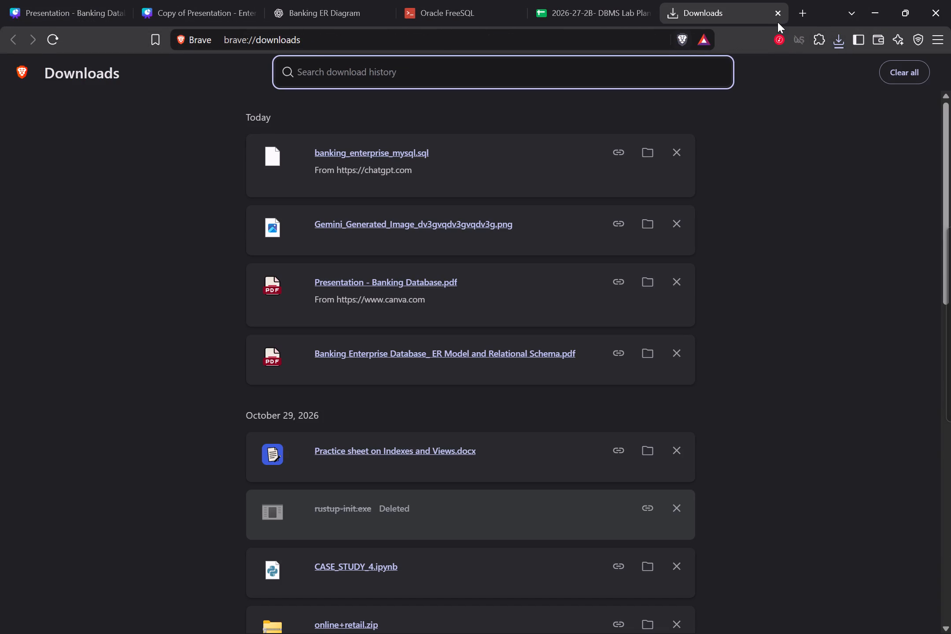
{"action": "left_click", "coordinate": [774, 15]}
{"action": "left_click", "coordinate": [563, 15]}
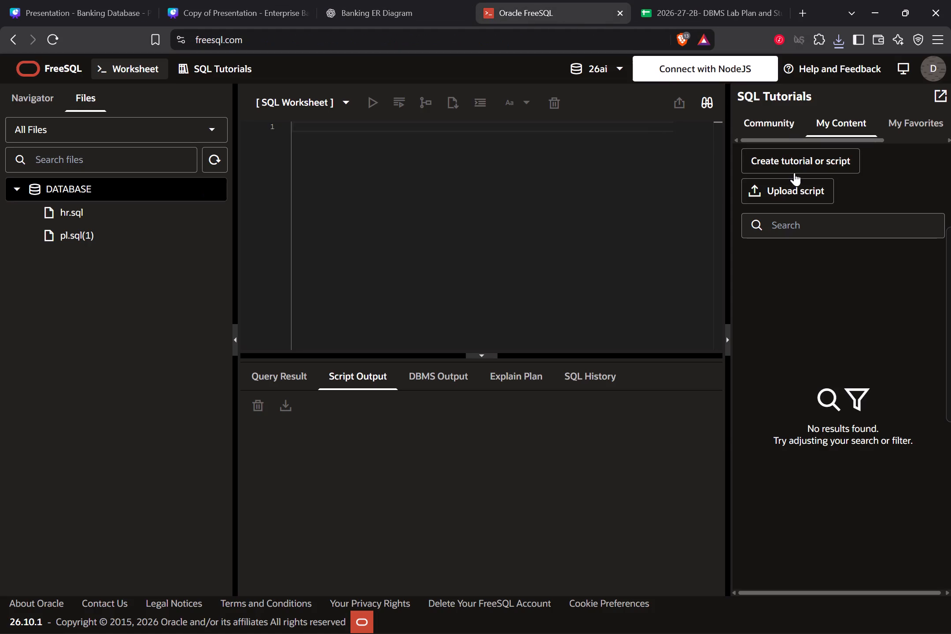
{"action": "left_click", "coordinate": [793, 194]}
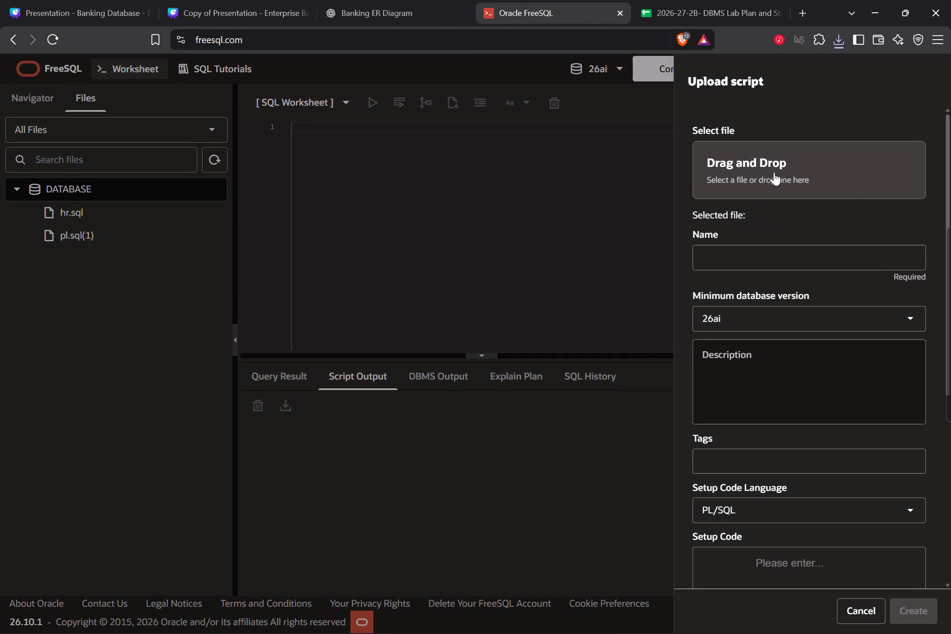
{"action": "left_click", "coordinate": [774, 172]}
{"action": "left_click", "coordinate": [560, 18]}
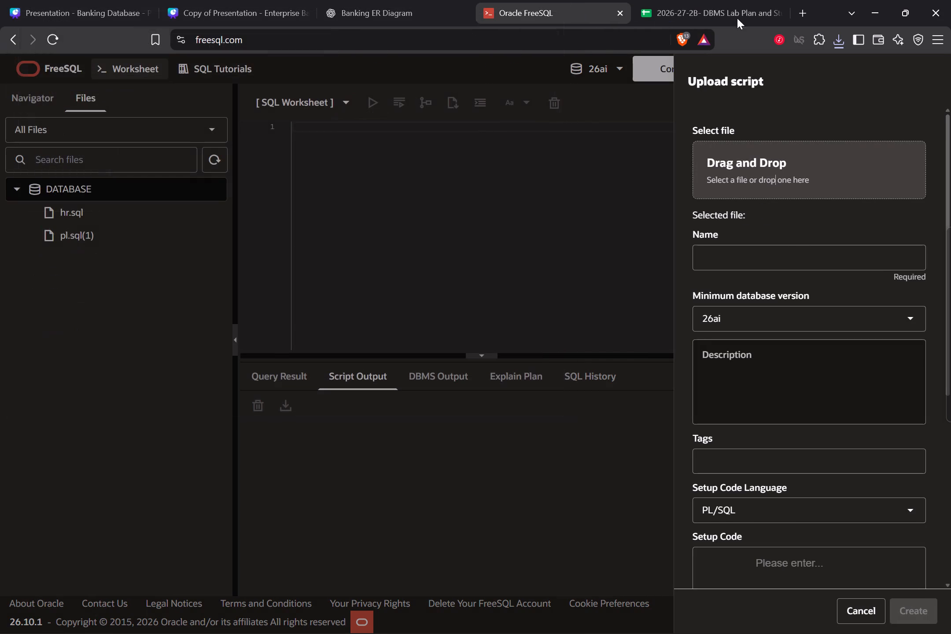
{"action": "left_click", "coordinate": [836, 41]}
{"action": "left_click_drag", "start_coordinate": [729, 100], "coordinate": [827, 153]}
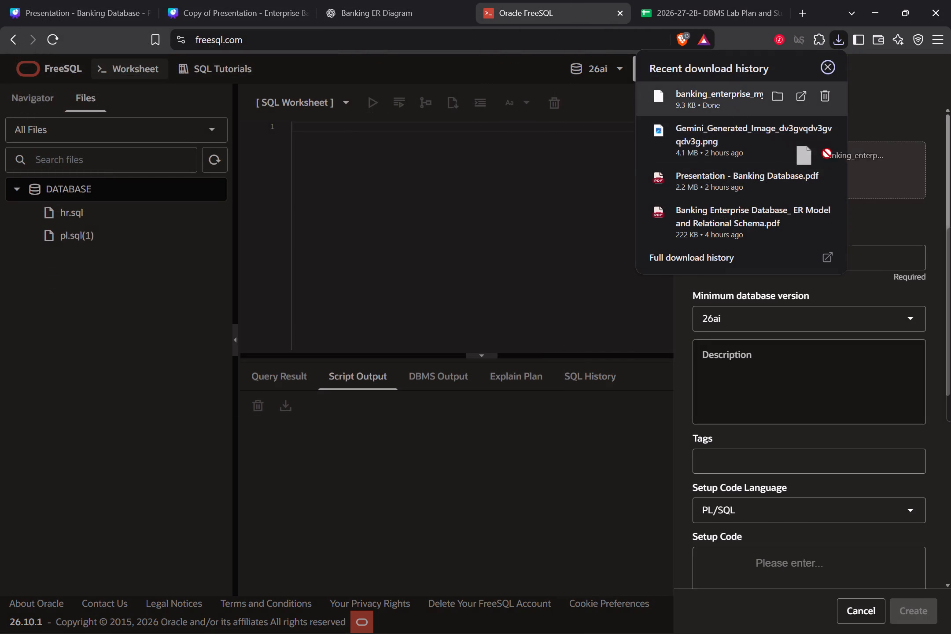
{"action": "left_click_drag", "start_coordinate": [827, 153], "coordinate": [880, 165]}
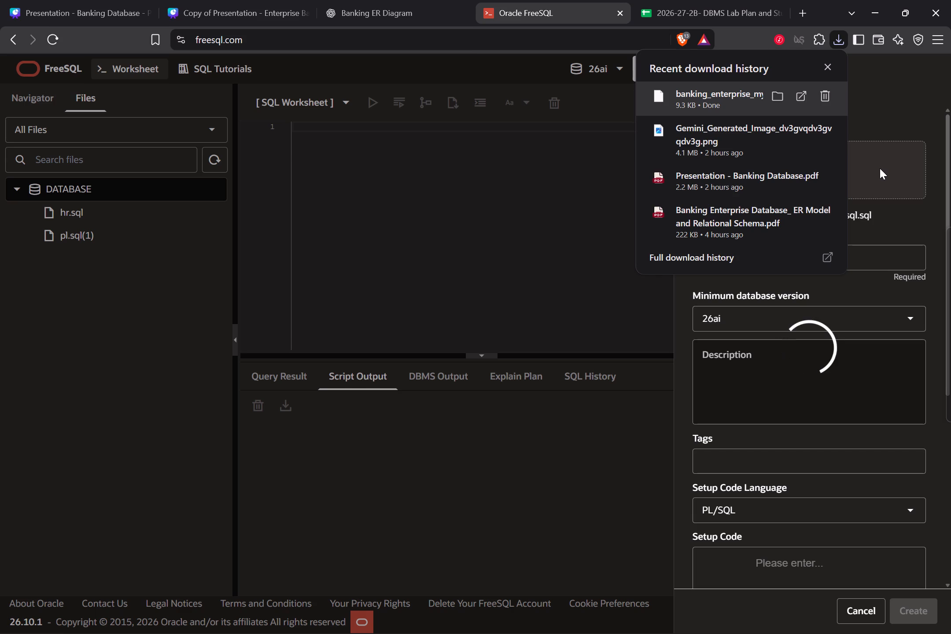
{"action": "left_click", "coordinate": [880, 168]}
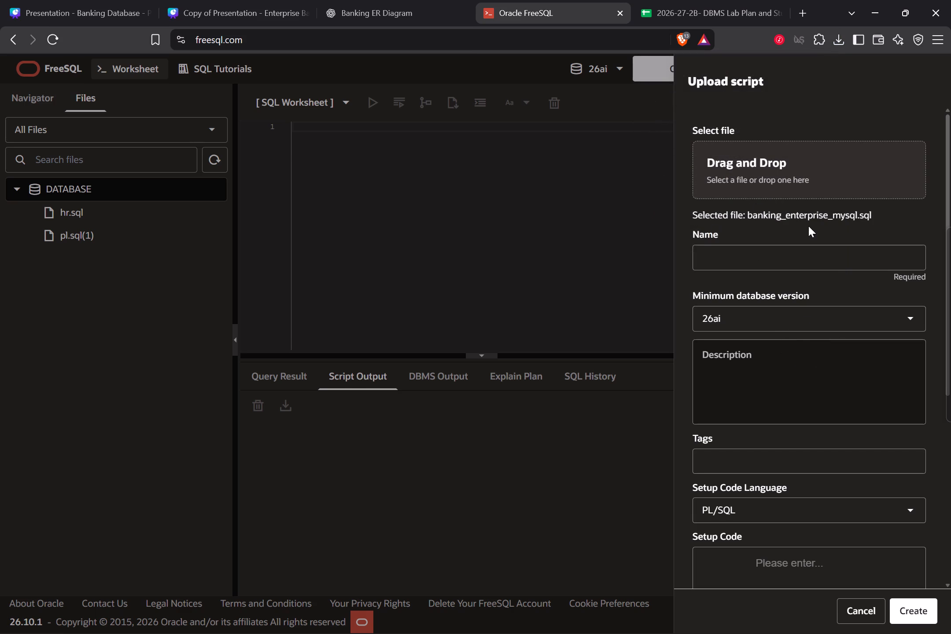
Name the uploaded script Banking and create it.
{"action": "left_click", "coordinate": [767, 249]}
{"action": "type", "text": "Banking"}
{"action": "scroll", "coordinate": [767, 249], "scroll_direction": "up", "scroll_amount": 2}
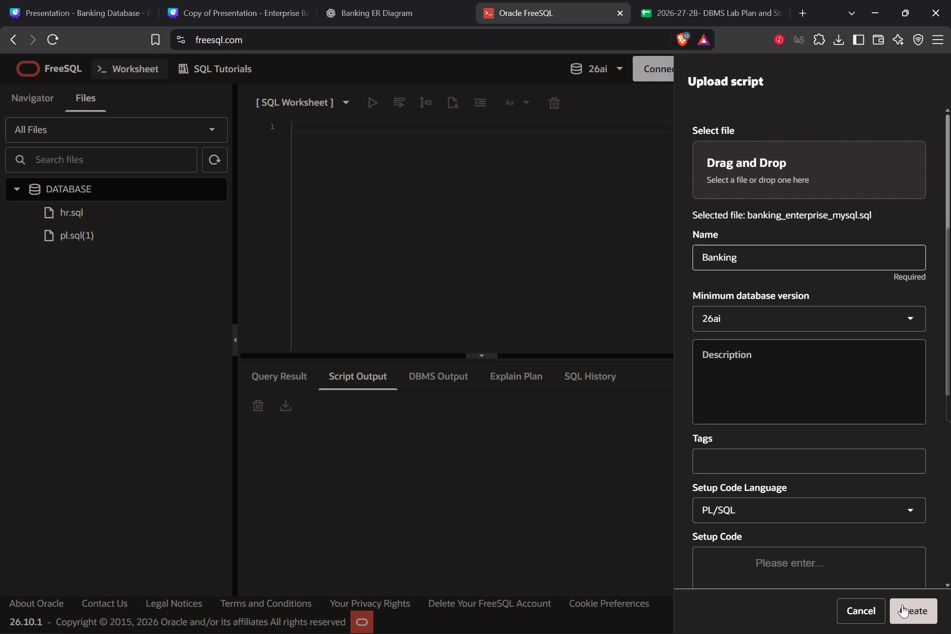
{"action": "left_click", "coordinate": [902, 605]}
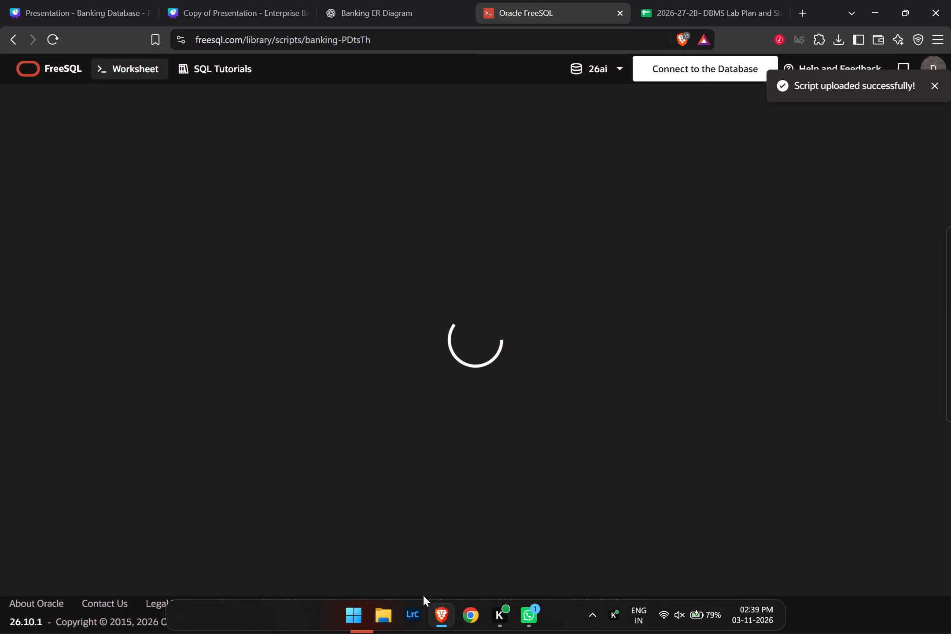
Run the Banking script in FreeSQL.
{"action": "left_click", "coordinate": [586, 466]}
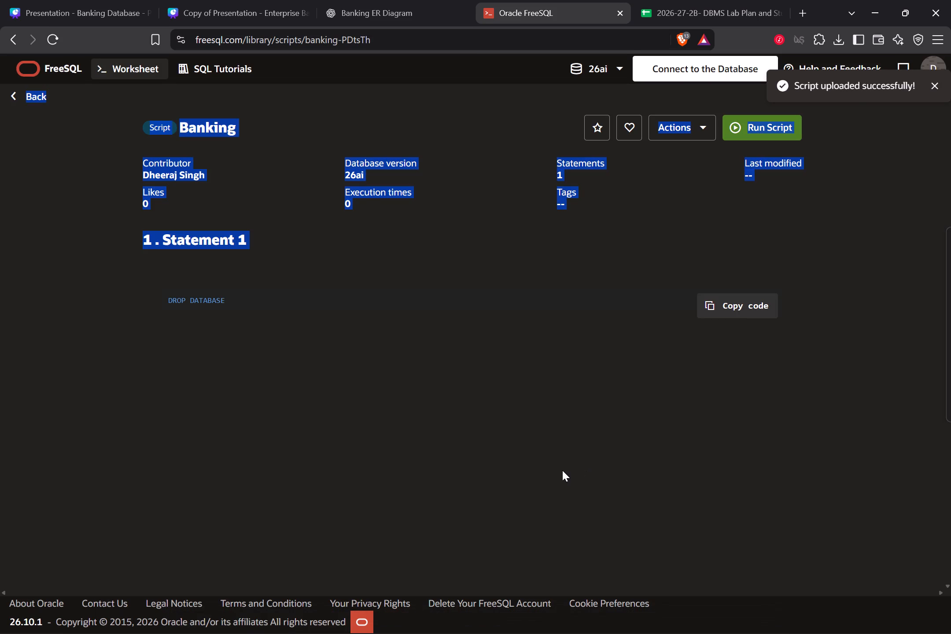
{"action": "left_click", "coordinate": [583, 391]}
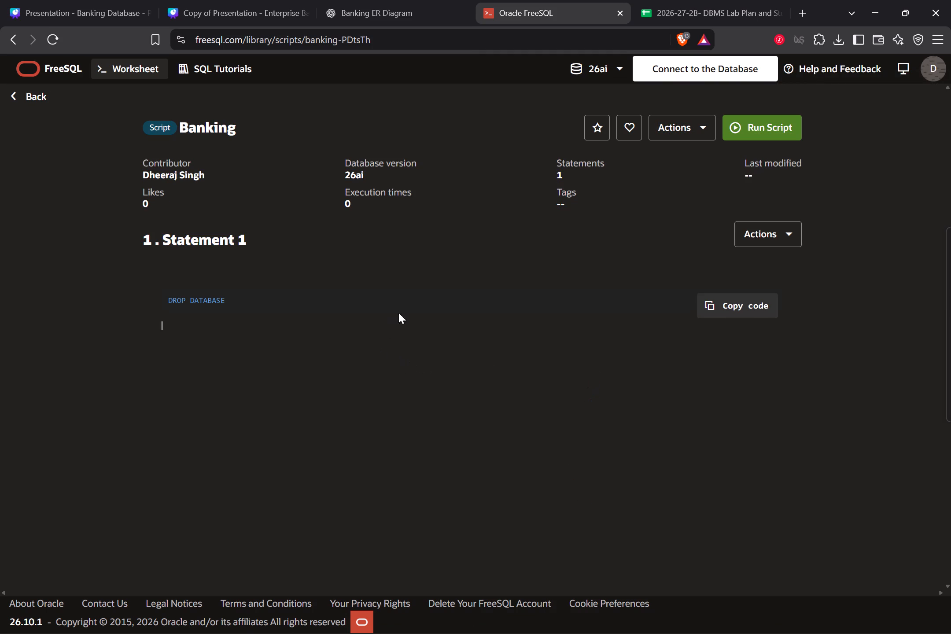
{"action": "left_click", "coordinate": [273, 145]}
{"action": "left_click", "coordinate": [790, 130]}
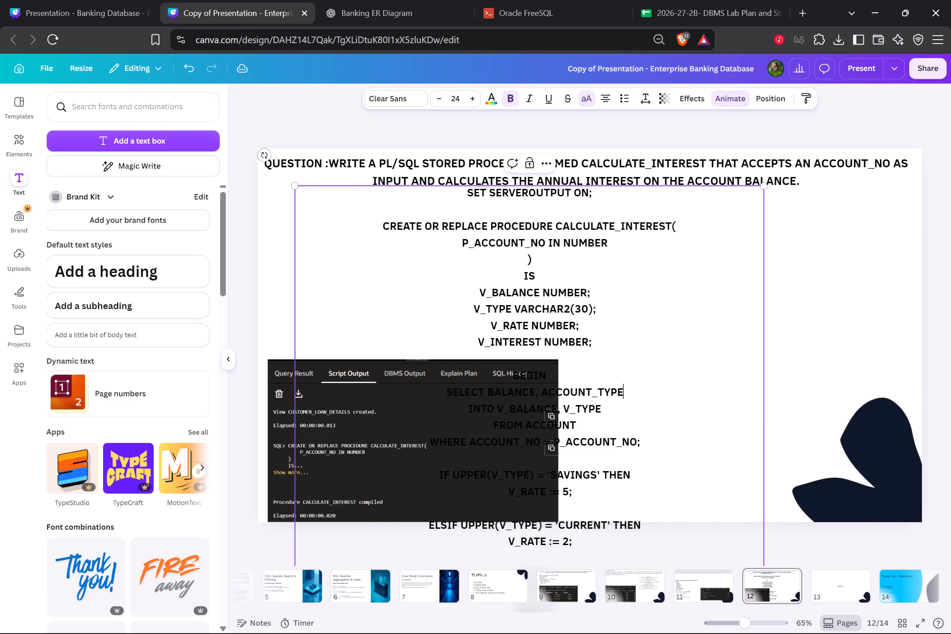
{"action": "left_click_drag", "start_coordinate": [770, 419], "coordinate": [780, 418]}
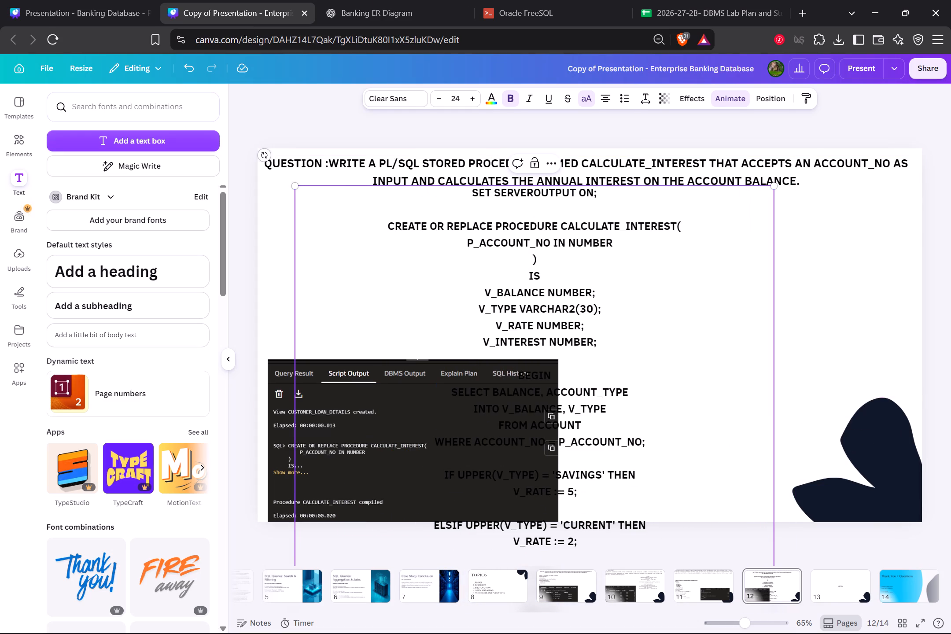
{"action": "left_click_drag", "start_coordinate": [294, 186], "coordinate": [350, 232]}
{"action": "left_click_drag", "start_coordinate": [350, 232], "coordinate": [458, 358]}
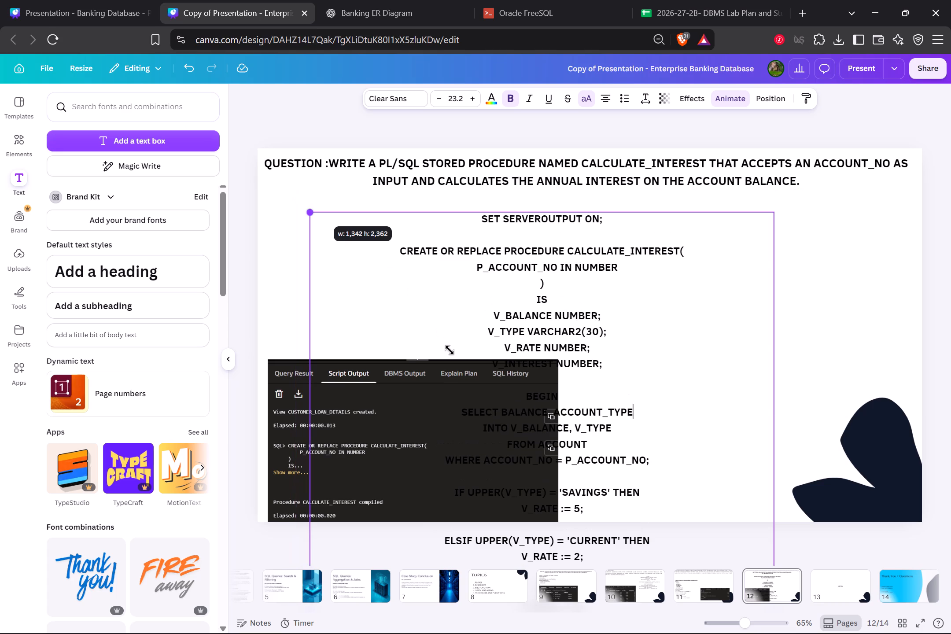
{"action": "left_click_drag", "start_coordinate": [749, 470], "coordinate": [791, 331]}
{"action": "left_click", "coordinate": [734, 372]}
{"action": "left_click_drag", "start_coordinate": [718, 477], "coordinate": [739, 425]}
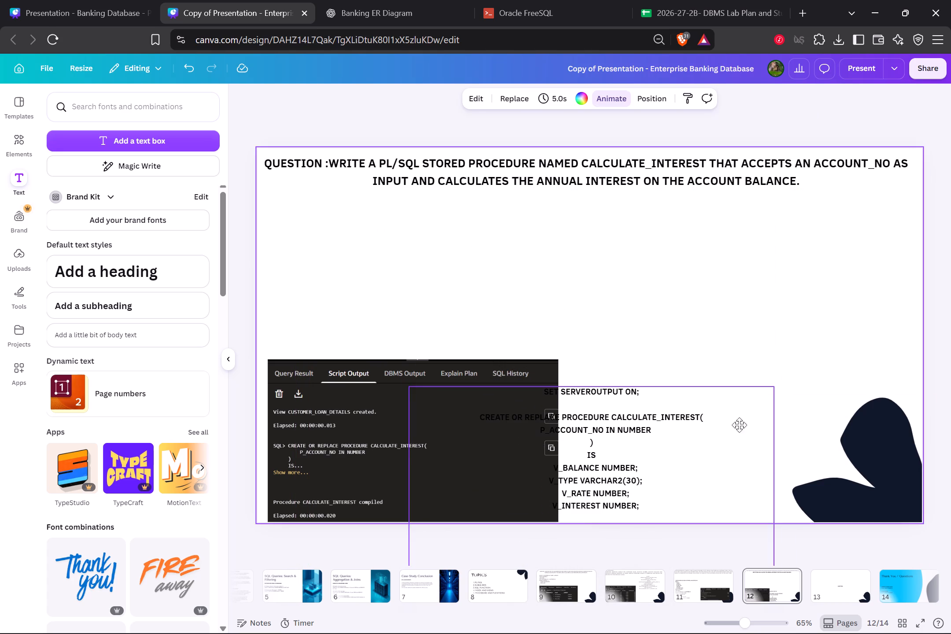
{"action": "left_click_drag", "start_coordinate": [739, 425], "coordinate": [817, 183]}
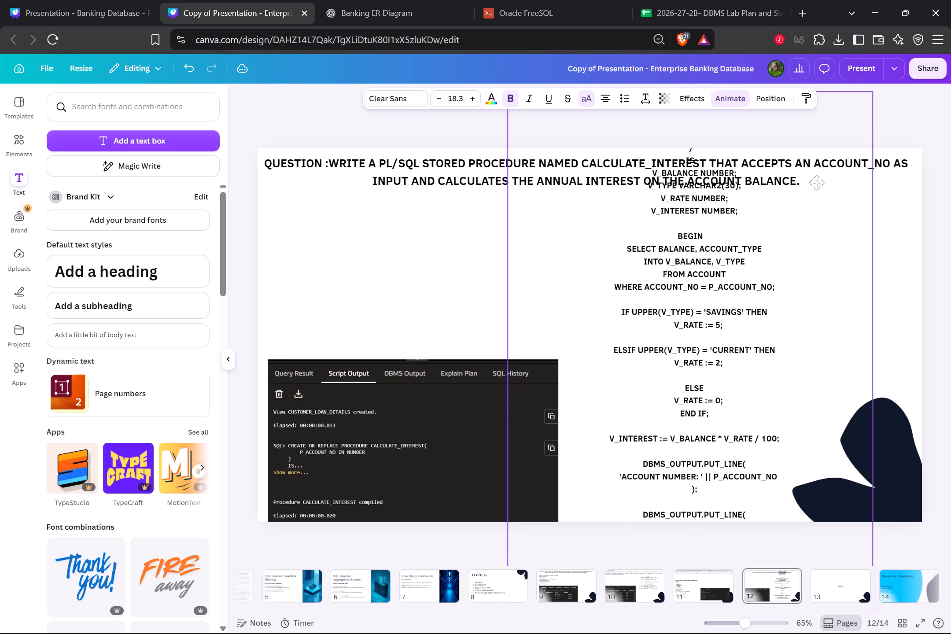
{"action": "left_click_drag", "start_coordinate": [817, 183], "coordinate": [790, 165]}
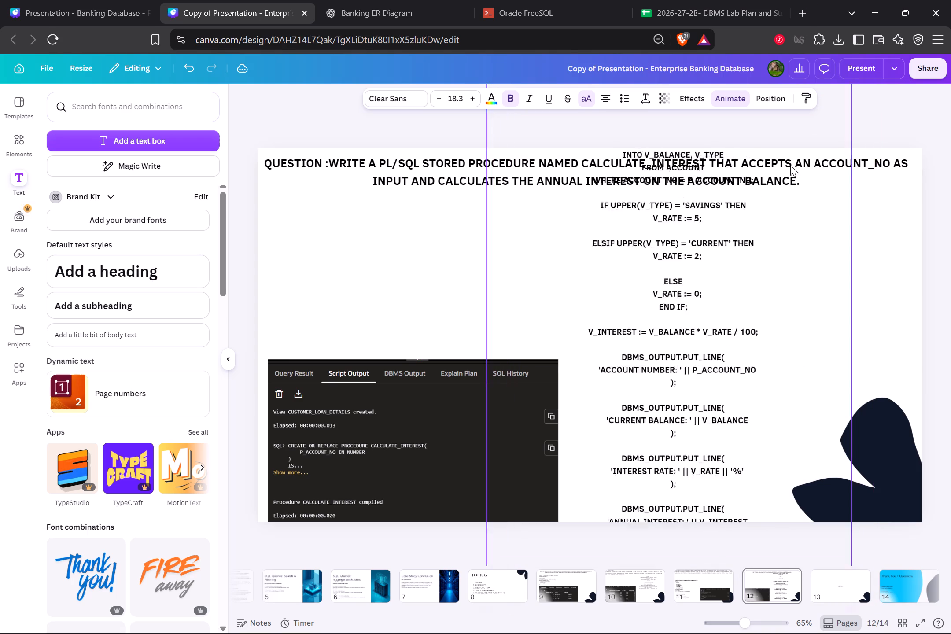
{"action": "left_click_drag", "start_coordinate": [790, 165], "coordinate": [791, 293]}
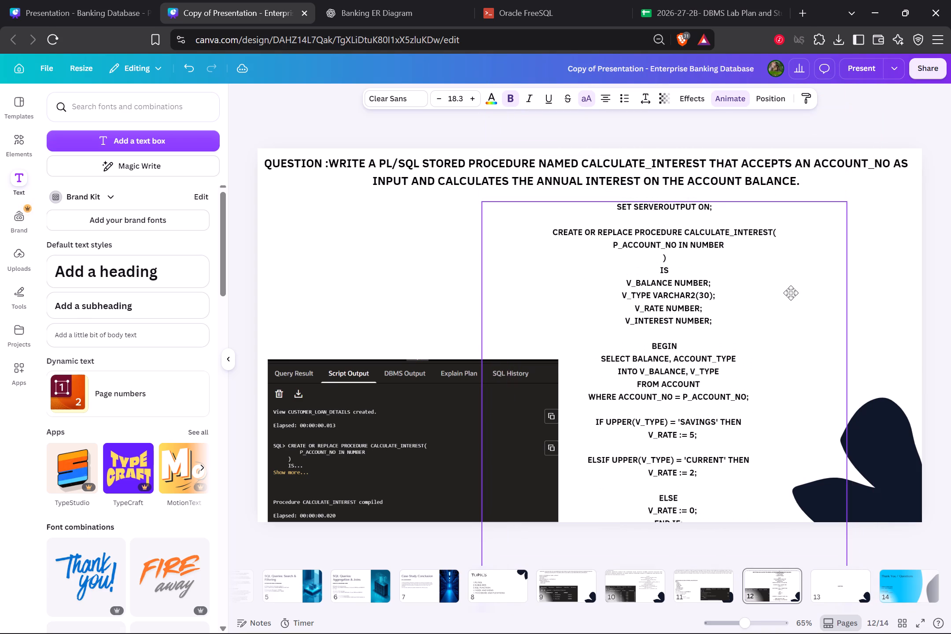
{"action": "left_click_drag", "start_coordinate": [791, 293], "coordinate": [791, 293]}
Left-align all the text in the CALCULATE_INTEREST code box.
{"action": "left_click", "coordinate": [763, 323]}
{"action": "left_click", "coordinate": [847, 205]}
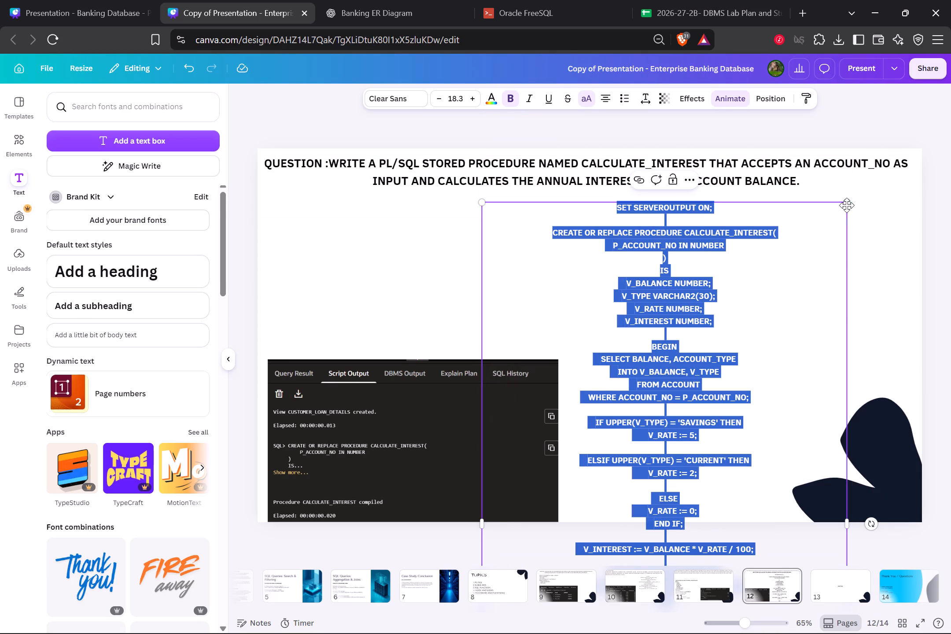
{"action": "left_click", "coordinate": [607, 102]}
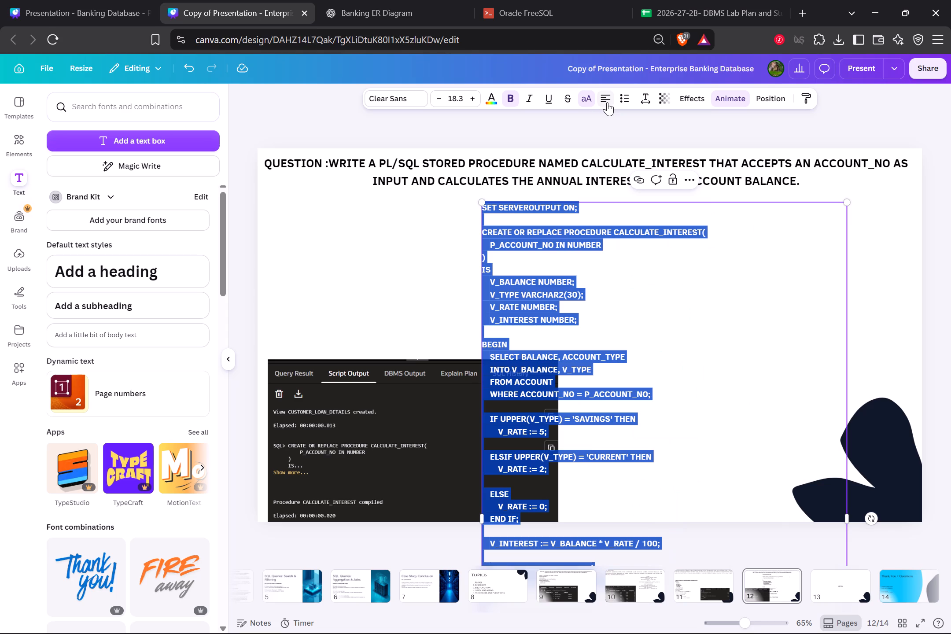
{"action": "left_click", "coordinate": [748, 274]}
Scale the code text box down to font size 12.8 and move it to the left half of page 12.
{"action": "left_click_drag", "start_coordinate": [849, 203], "coordinate": [694, 365]}
{"action": "left_click", "coordinate": [691, 397]}
{"action": "left_click_drag", "start_coordinate": [673, 422], "coordinate": [593, 264]}
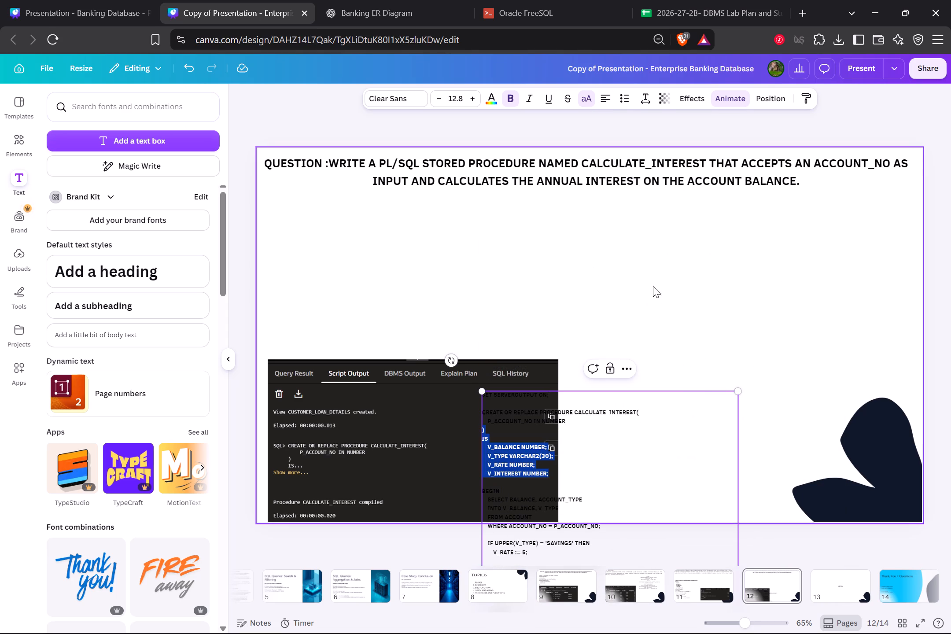
{"action": "left_click", "coordinate": [880, 347]}
{"action": "left_click_drag", "start_coordinate": [749, 420], "coordinate": [743, 425]}
{"action": "left_click", "coordinate": [694, 439]}
{"action": "left_click_drag", "start_coordinate": [694, 439], "coordinate": [560, 247]}
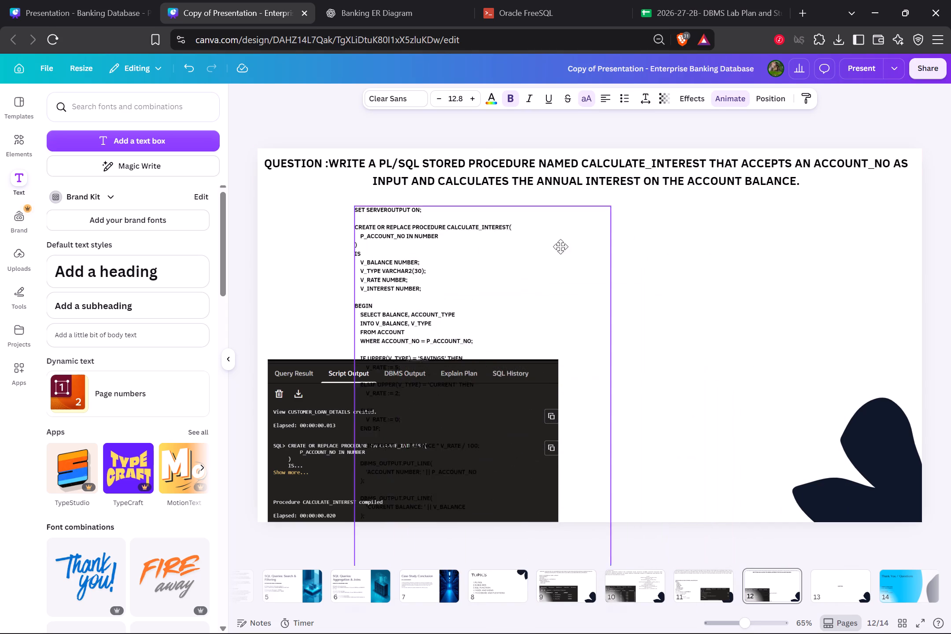
{"action": "left_click_drag", "start_coordinate": [560, 247], "coordinate": [525, 221]}
Move the script output screenshot from behind the code to the right edge of page 12.
{"action": "left_click", "coordinate": [530, 447]}
{"action": "left_click", "coordinate": [286, 436]}
{"action": "left_click_drag", "start_coordinate": [282, 436], "coordinate": [785, 345]}
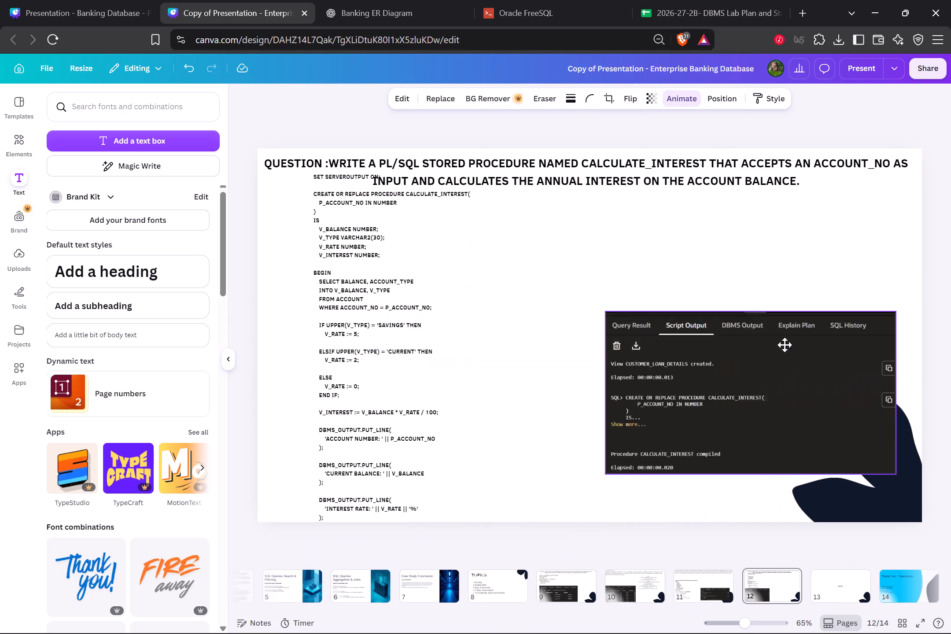
{"action": "left_click_drag", "start_coordinate": [785, 345], "coordinate": [795, 341]}
Narrow the CALCULATE_INTEREST code text box on page 12 and move it up until the end of the code is on the page.
{"action": "left_click", "coordinate": [369, 356]}
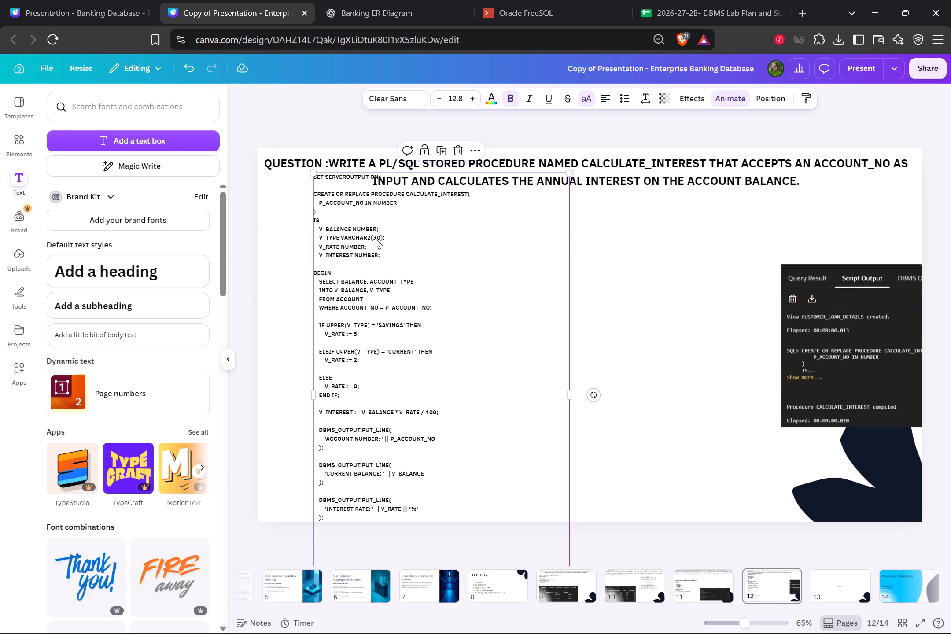
{"action": "left_click_drag", "start_coordinate": [571, 399], "coordinate": [637, 395]}
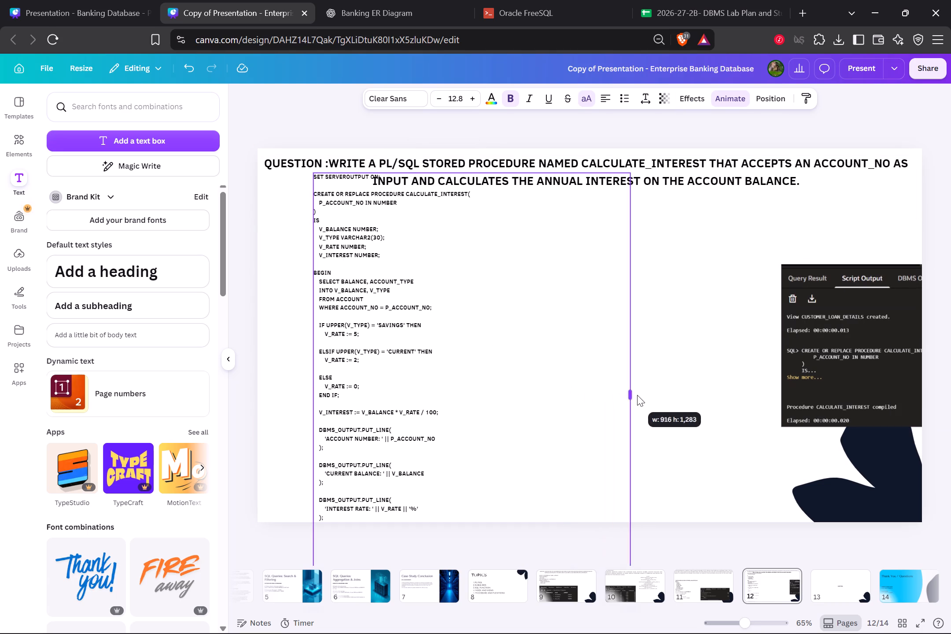
{"action": "left_click_drag", "start_coordinate": [637, 395], "coordinate": [547, 412]}
{"action": "left_click_drag", "start_coordinate": [430, 470], "coordinate": [446, 454]}
{"action": "left_click_drag", "start_coordinate": [491, 457], "coordinate": [504, 320]}
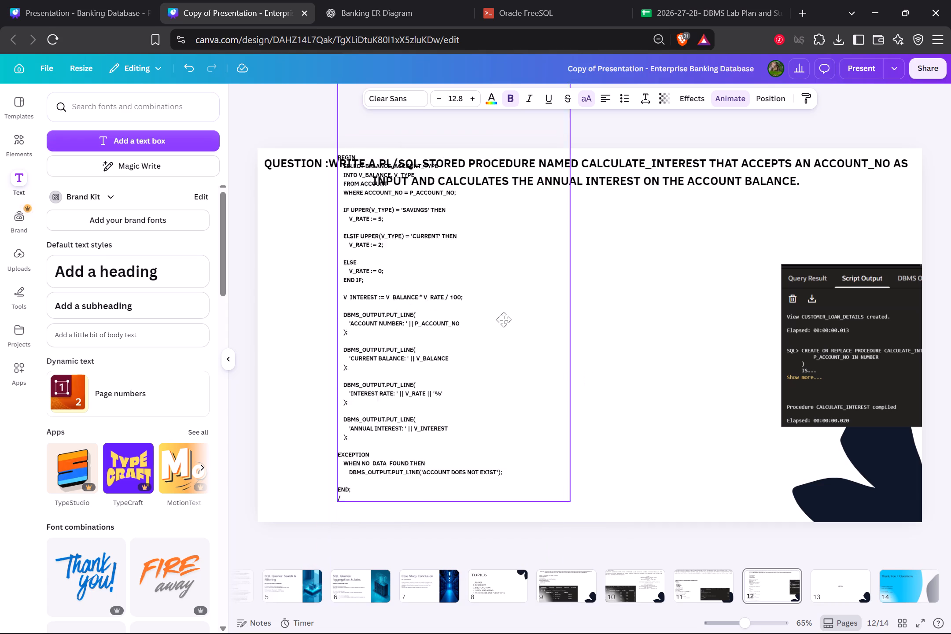
{"action": "left_click_drag", "start_coordinate": [504, 320], "coordinate": [469, 364]}
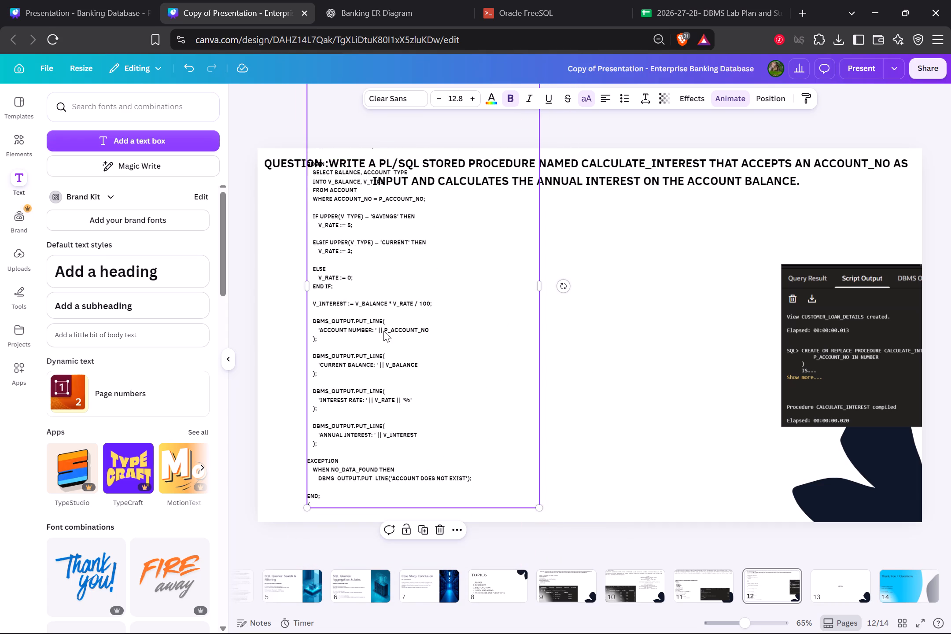
Remove the blank lines between the four DBMS_OUTPUT.PUT_LINE calls in the CALCULATE_INTEREST code.
{"action": "left_click", "coordinate": [372, 340]}
{"action": "left_click", "coordinate": [333, 350]}
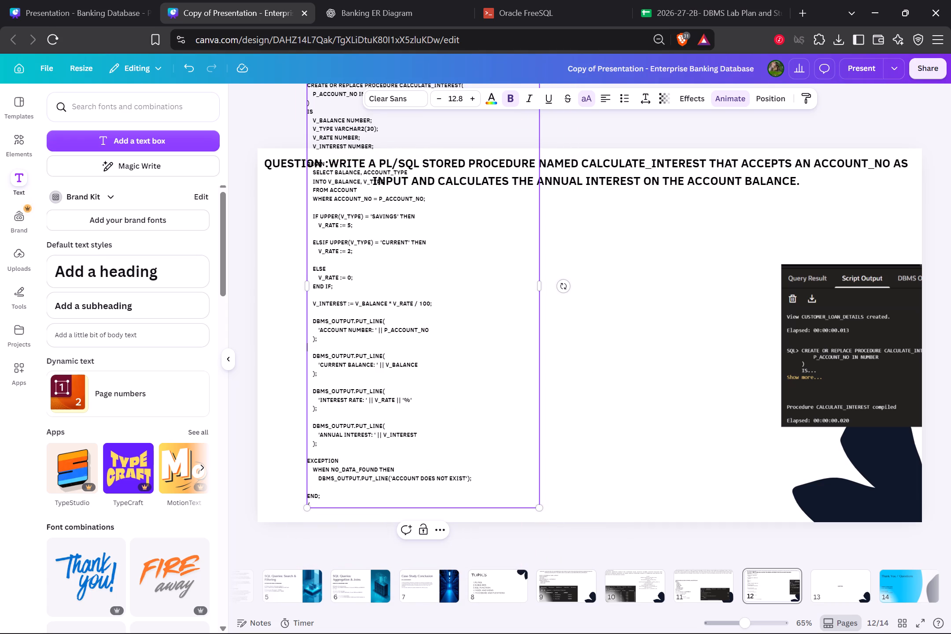
{"action": "key", "text": "BackSpace"}
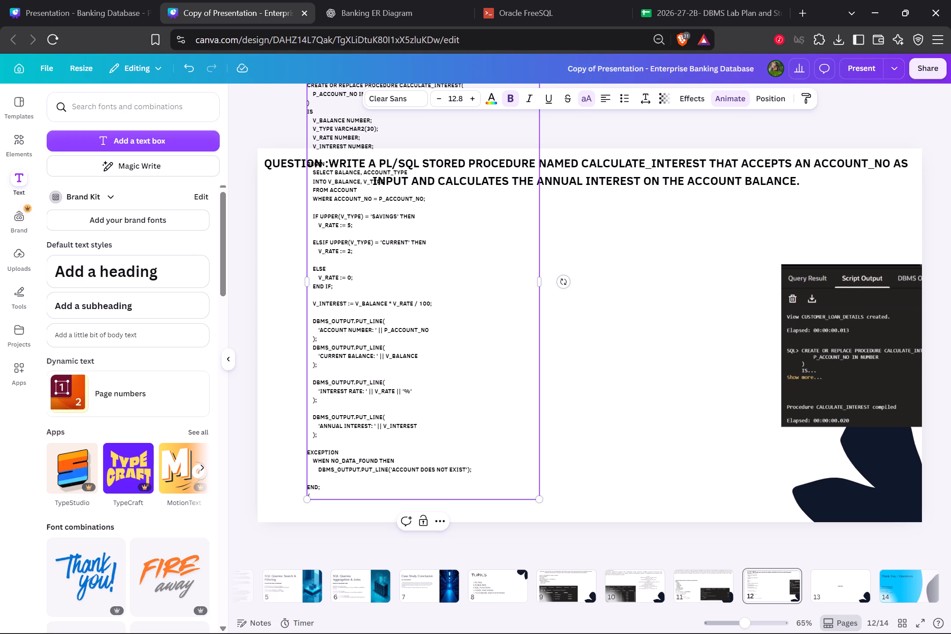
{"action": "key", "text": "Down"}
{"action": "key", "text": "Down"}
{"action": "key", "text": "Down"}
{"action": "key", "text": "Down"}
{"action": "key", "text": "Down"}
{"action": "key", "text": "Down"}
{"action": "key", "text": "Down"}
{"action": "key", "text": "Up"}
{"action": "left_click", "coordinate": [332, 374]}
{"action": "left_click", "coordinate": [320, 367]}
{"action": "left_click", "coordinate": [315, 373]}
{"action": "key", "text": "BackSpace"}
{"action": "key", "text": "Down"}
{"action": "key", "text": "Down"}
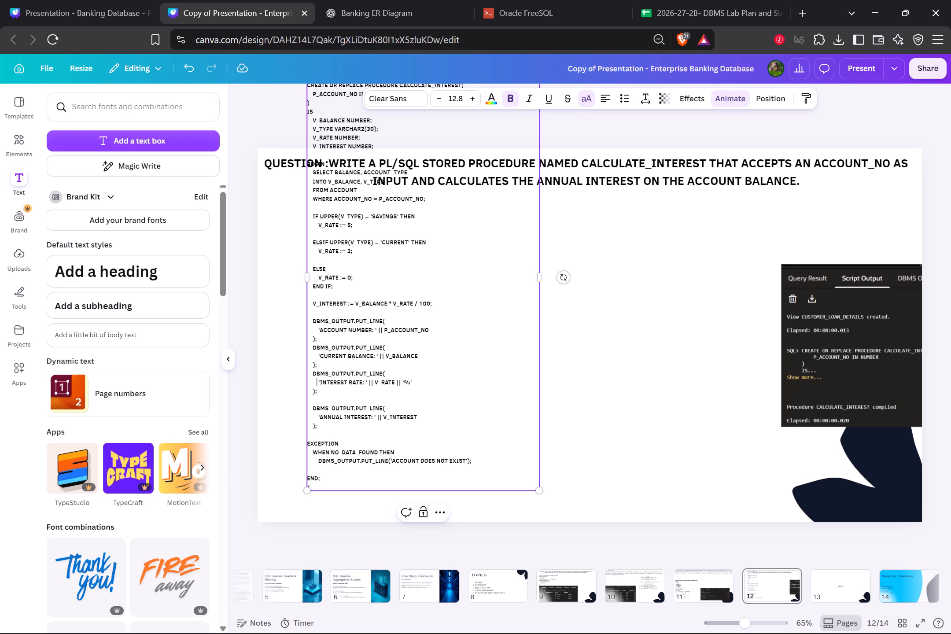
{"action": "key", "text": "Down"}
{"action": "key", "text": "Down"}
{"action": "key", "text": "BackSpace"}
Remove the blank line before EXCEPTION in the code.
{"action": "key", "text": "Down"}
{"action": "key", "text": "Down"}
{"action": "key", "text": "Down"}
{"action": "key", "text": "Down"}
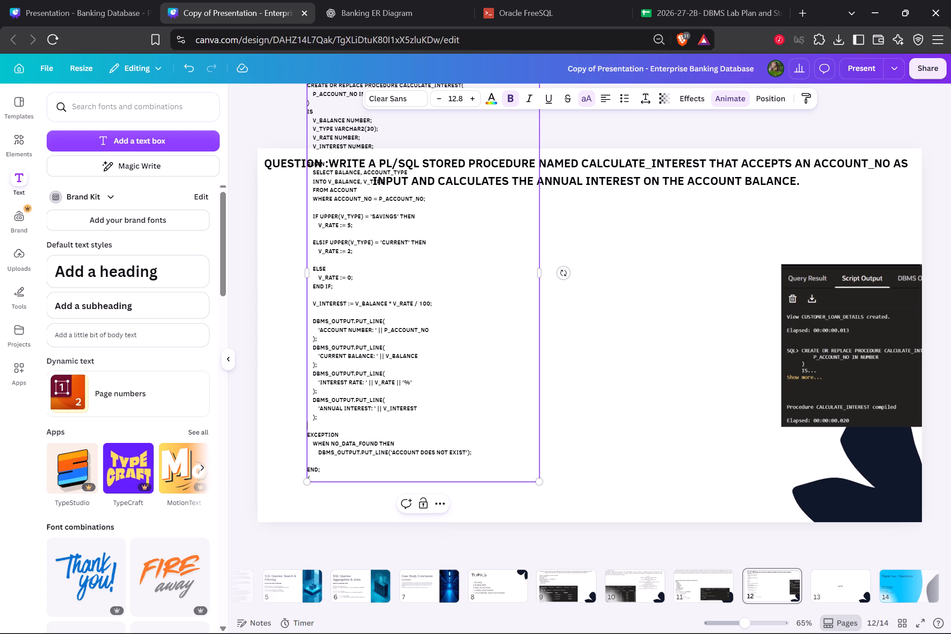
{"action": "key", "text": "Down"}
{"action": "key", "text": "BackSpace"}
Join the annual interest DBMS_OUTPUT.PUT_LINE call onto the closing line of the interest rate call.
{"action": "key", "text": "Up"}
{"action": "key", "text": "Right"}
{"action": "key", "text": "Up"}
{"action": "key", "text": "Up"}
{"action": "key", "text": "Up"}
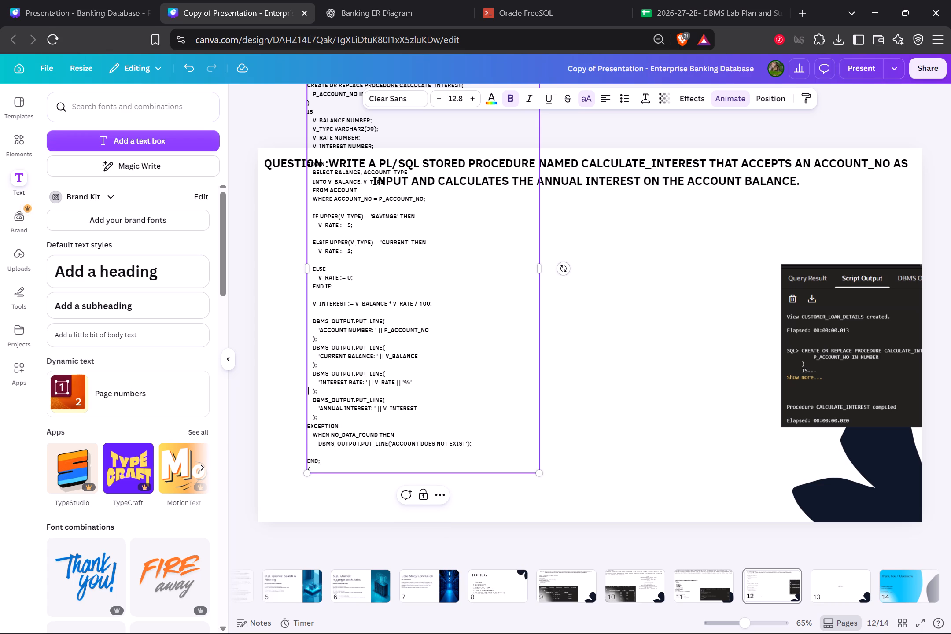
{"action": "key", "text": "Down"}
{"action": "key", "text": "Right"}
{"action": "key", "text": "Right"}
{"action": "key", "text": "BackSpace"}
{"action": "key", "text": "BackSpace"}
{"action": "key", "text": "BackSpace"}
{"action": "key", "text": "BackSpace"}
Join the interest rate DBMS_OUTPUT.PUT_LINE call onto the closing line of the current balance call.
{"action": "key", "text": "Up"}
{"action": "key", "text": "Up"}
{"action": "key", "text": "Up"}
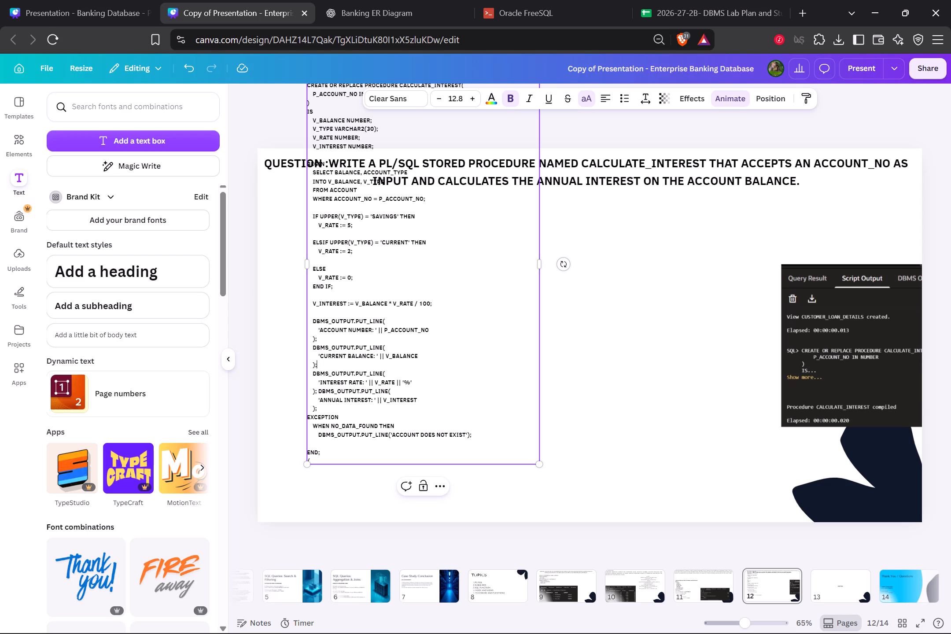
{"action": "key", "text": "Down"}
{"action": "key", "text": "Down"}
{"action": "key", "text": "Up"}
{"action": "key", "text": "Left"}
{"action": "key", "text": "BackSpace"}
{"action": "key", "text": "BackSpace"}
{"action": "key", "text": "BackSpace"}
{"action": "key", "text": "BackSpace"}
{"action": "key", "text": "BackSpace"}
{"action": "key", "text": "Up"}
{"action": "key", "text": "Up"}
{"action": "key", "text": "Up"}
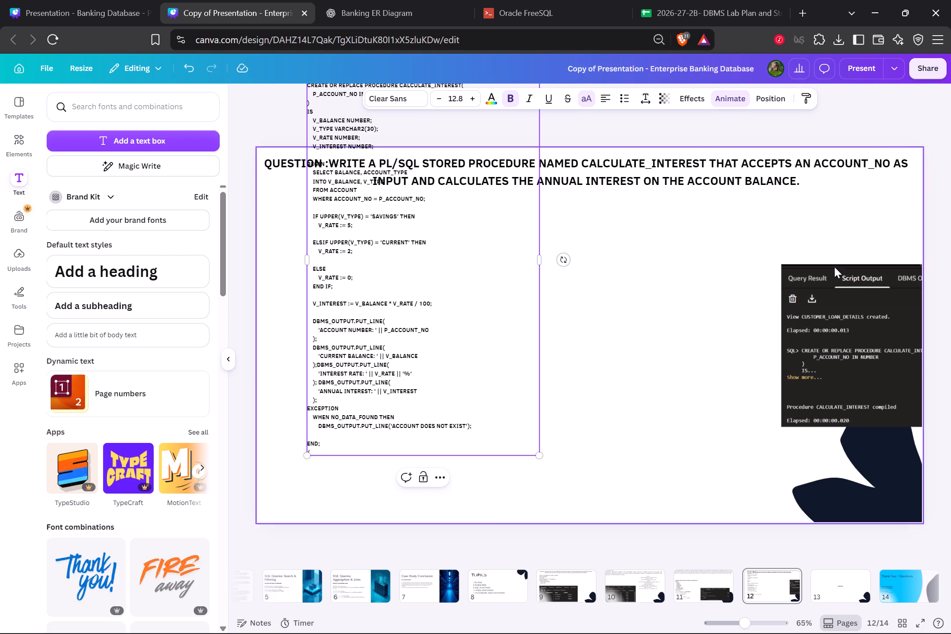
Move the code text box to the page's left side, with its first line just below the question.
{"action": "left_click_drag", "start_coordinate": [495, 266], "coordinate": [488, 310]}
{"action": "left_click", "coordinate": [661, 242]}
{"action": "left_click_drag", "start_coordinate": [471, 242], "coordinate": [473, 330]}
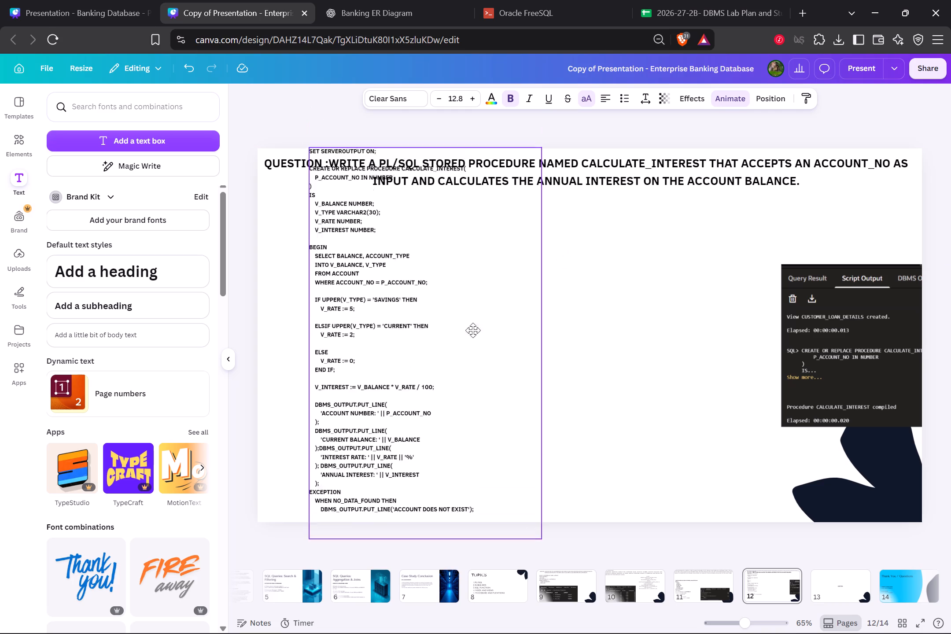
{"action": "left_click_drag", "start_coordinate": [473, 330], "coordinate": [441, 370]}
{"action": "left_click", "coordinate": [278, 258]}
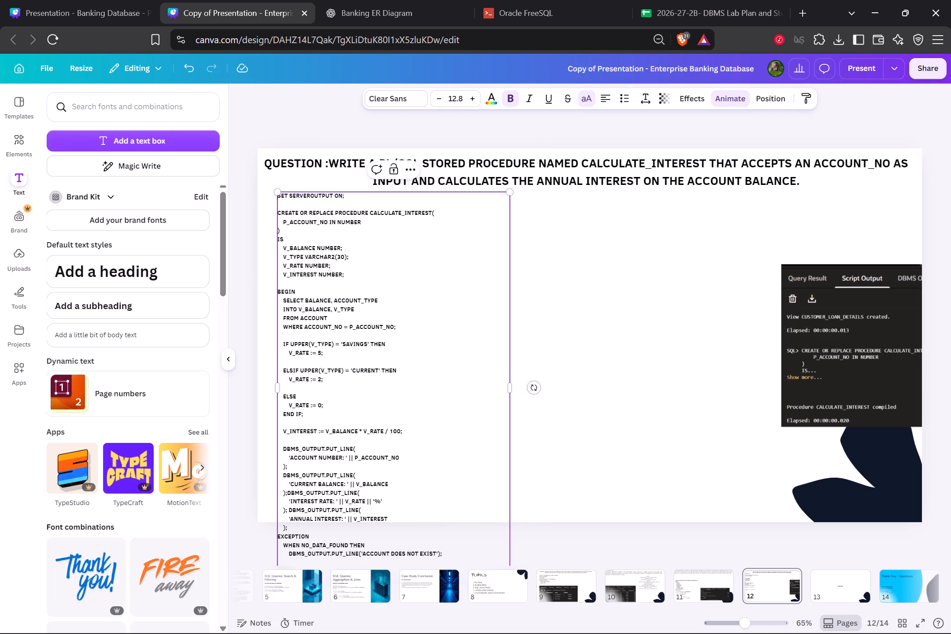
Remove the blank line between SET SERVEROUTPUT ON and CREATE OR REPLACE PROCEDURE.
{"action": "left_click", "coordinate": [295, 203]}
{"action": "left_click", "coordinate": [295, 203]}
{"action": "key", "text": "BackSpace"}
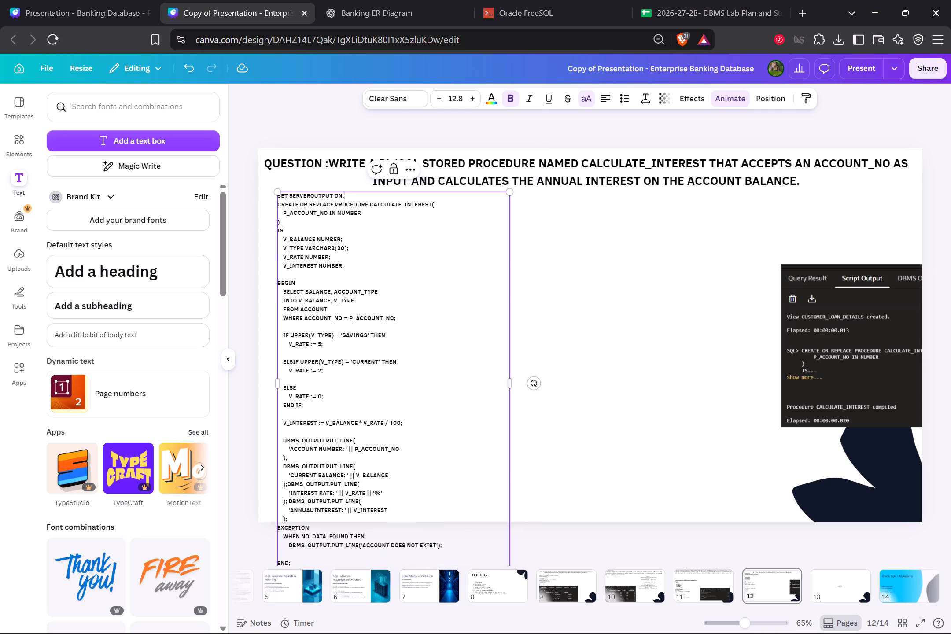
Join the V_TYPE and V_RATE declarations onto the same line as V_BALANCE NUMBER.
{"action": "left_click", "coordinate": [281, 250]}
{"action": "key", "text": "BackSpace"}
{"action": "key", "text": "BackSpace"}
{"action": "key", "text": "BackSpace"}
{"action": "key", "text": "Down"}
{"action": "key", "text": "ctrl+Left"}
{"action": "key", "text": "ctrl+Left"}
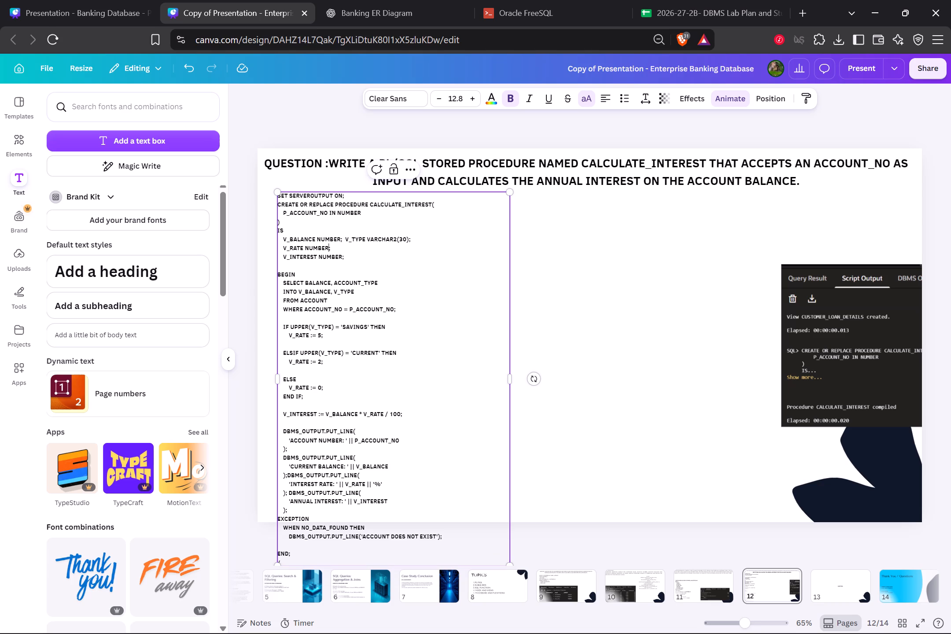
{"action": "key", "text": "ctrl+Left"}
{"action": "key", "text": "ctrl+BackSpace"}
{"action": "key", "text": "ctrl+BackSpace"}
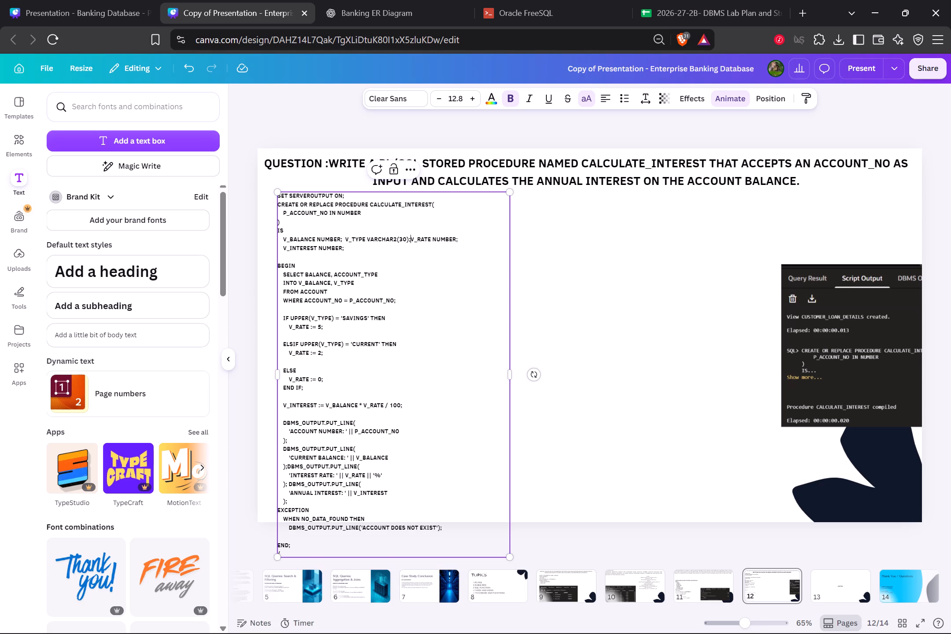
Join the V_INTEREST declaration onto the line with the other variables, separated from V_RATE NUMBER by two spaces.
{"action": "key", "text": "Down"}
{"action": "key", "text": "ctrl+Left"}
{"action": "key", "text": "ctrl+Left"}
{"action": "key", "text": "ctrl+Left"}
{"action": "key", "text": "ctrl+Left"}
{"action": "key", "text": "ctrl+Right"}
{"action": "key", "text": "ctrl+BackSpace"}
{"action": "key", "text": "ctrl+BackSpace"}
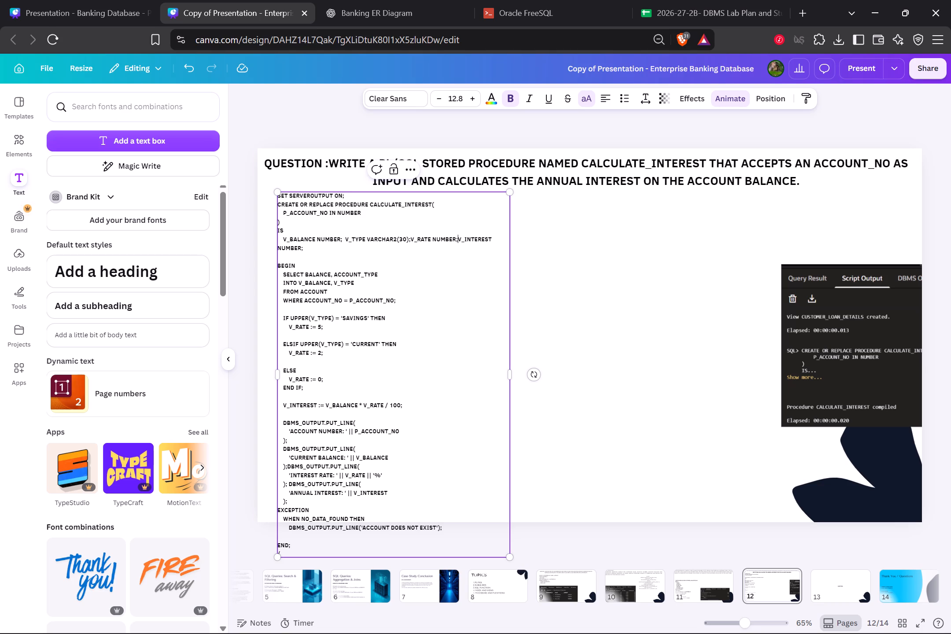
{"action": "key", "text": "space"}
{"action": "key", "text": "space"}
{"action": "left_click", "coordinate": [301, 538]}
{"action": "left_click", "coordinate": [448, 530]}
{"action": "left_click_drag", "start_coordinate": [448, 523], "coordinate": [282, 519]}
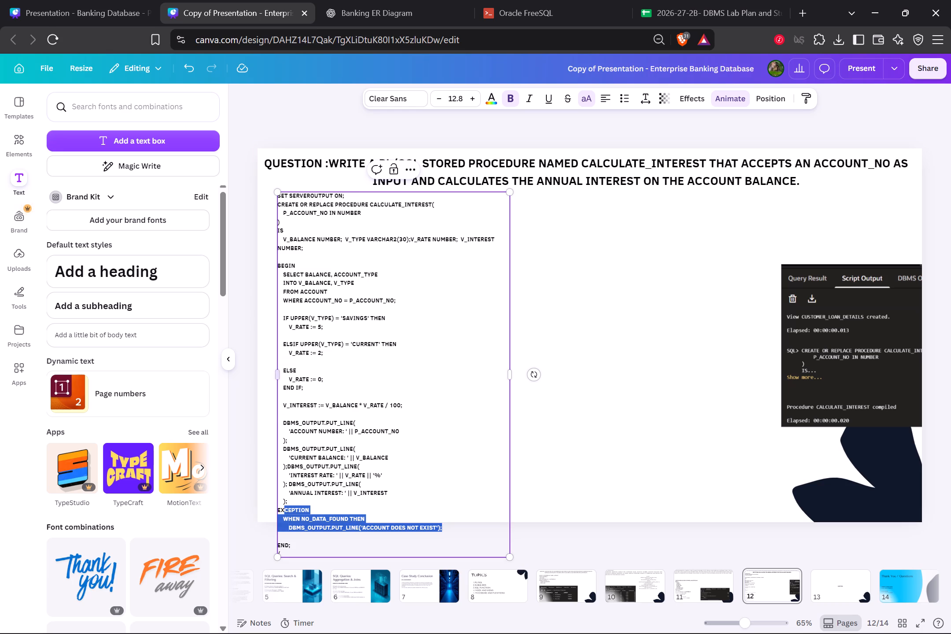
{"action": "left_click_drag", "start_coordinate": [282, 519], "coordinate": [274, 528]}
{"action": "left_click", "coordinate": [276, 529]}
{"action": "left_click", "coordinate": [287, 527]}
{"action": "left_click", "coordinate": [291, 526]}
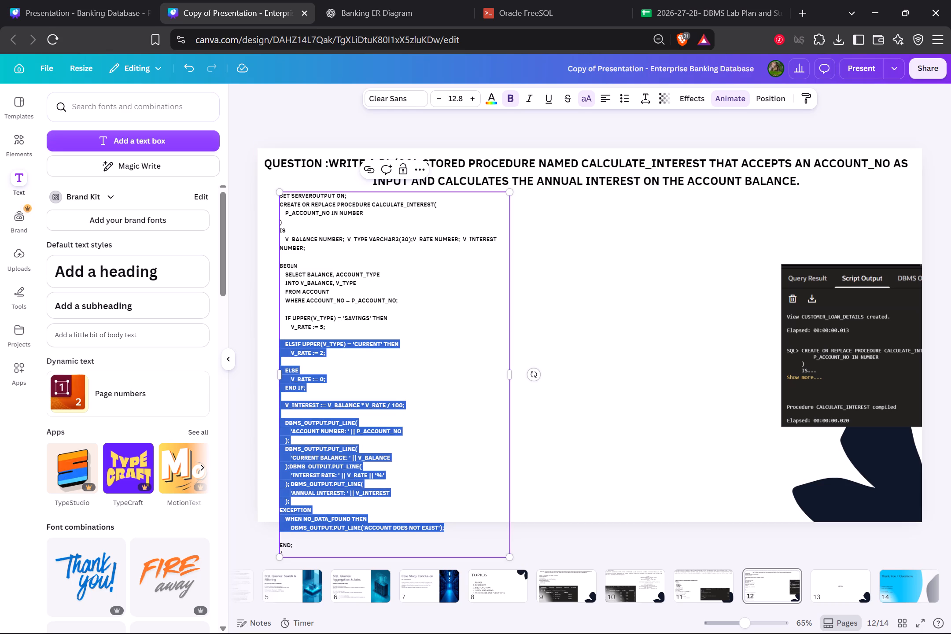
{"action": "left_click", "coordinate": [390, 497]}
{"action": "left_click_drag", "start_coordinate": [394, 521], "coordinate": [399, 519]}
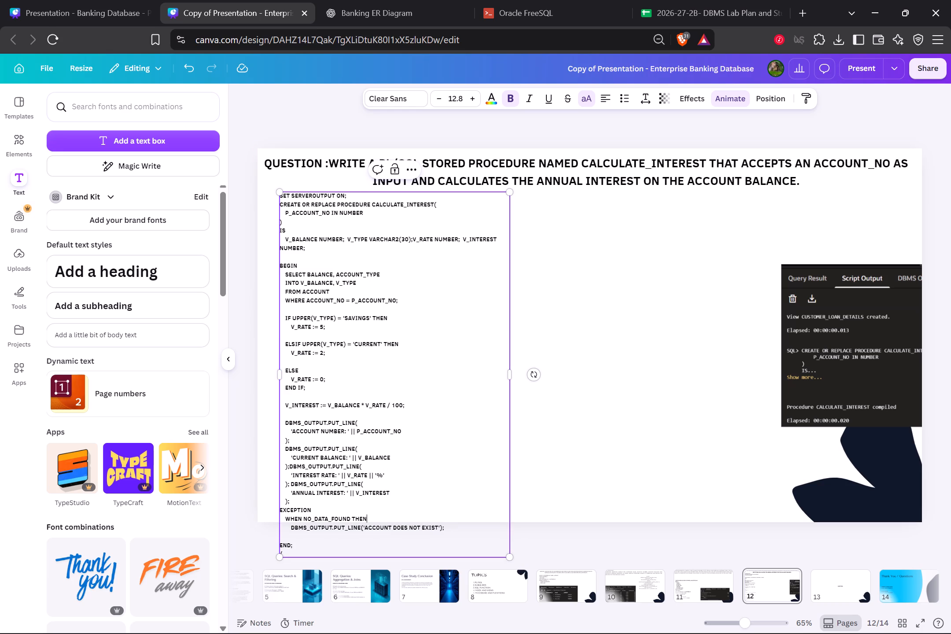
Move the script output screenshot left so it lies fully inside page 12, beside the code.
{"action": "left_click", "coordinate": [554, 405]}
{"action": "left_click", "coordinate": [824, 321]}
{"action": "left_click_drag", "start_coordinate": [826, 324], "coordinate": [580, 294]}
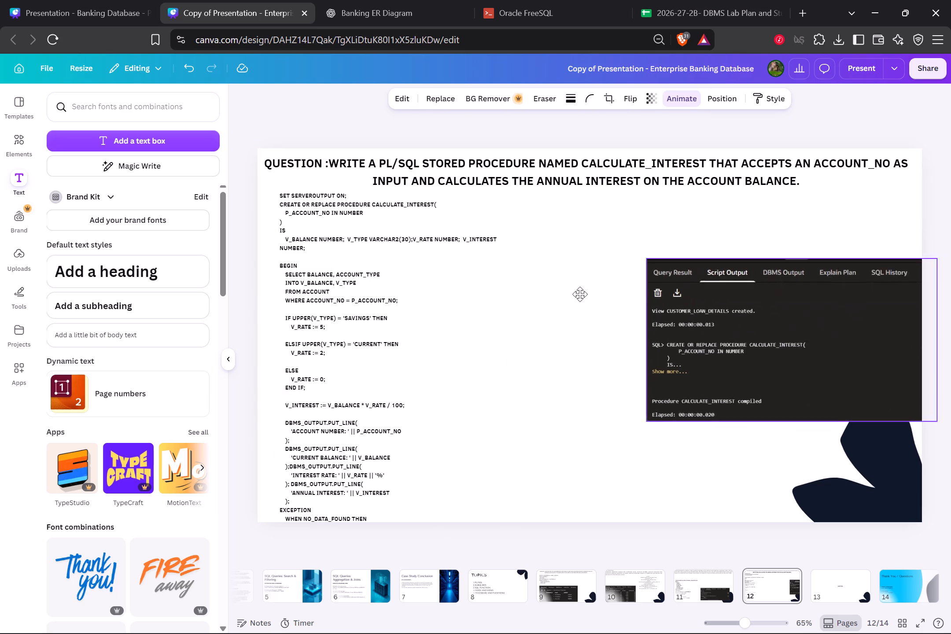
{"action": "left_click_drag", "start_coordinate": [580, 294], "coordinate": [629, 299]}
Move the code text box up so the exception handler's last line fits on page 12.
{"action": "left_click_drag", "start_coordinate": [413, 273], "coordinate": [406, 269]}
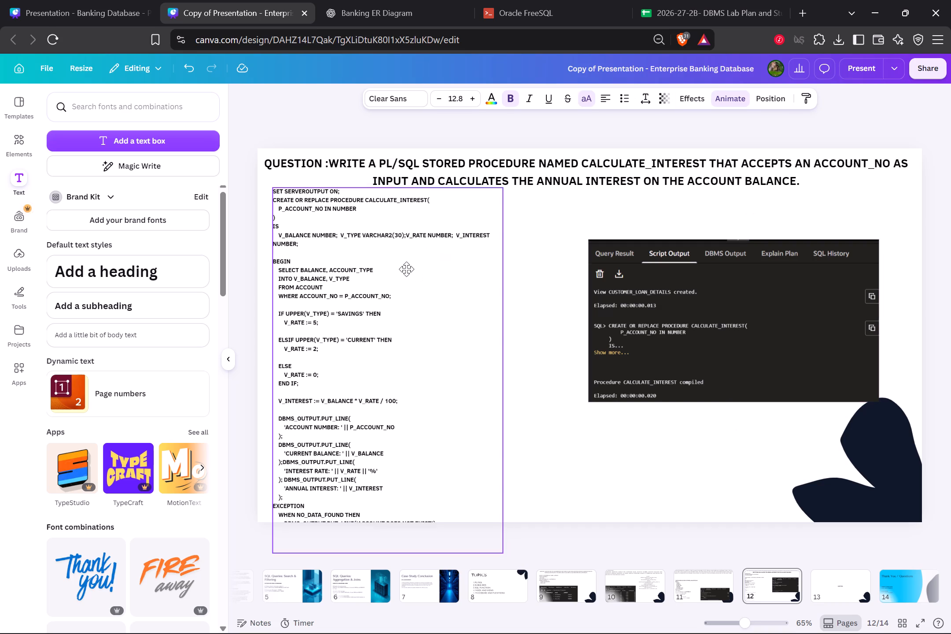
{"action": "left_click_drag", "start_coordinate": [406, 269], "coordinate": [405, 255]}
{"action": "left_click", "coordinate": [555, 421]}
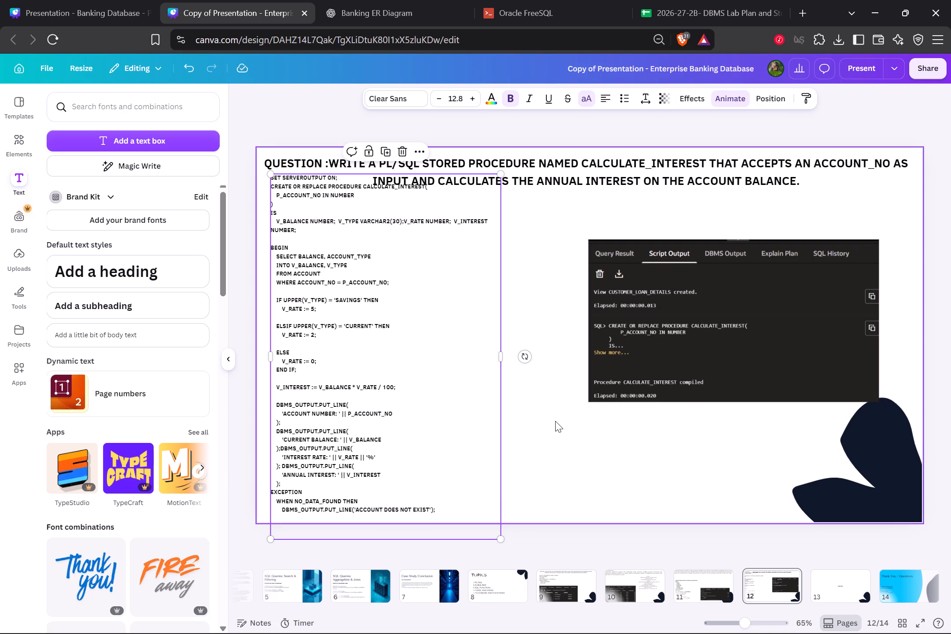
Narrow page 12's question heading so it clears the code text, and move the script output screenshot down and slightly left beneath it.
{"action": "left_click", "coordinate": [562, 175]}
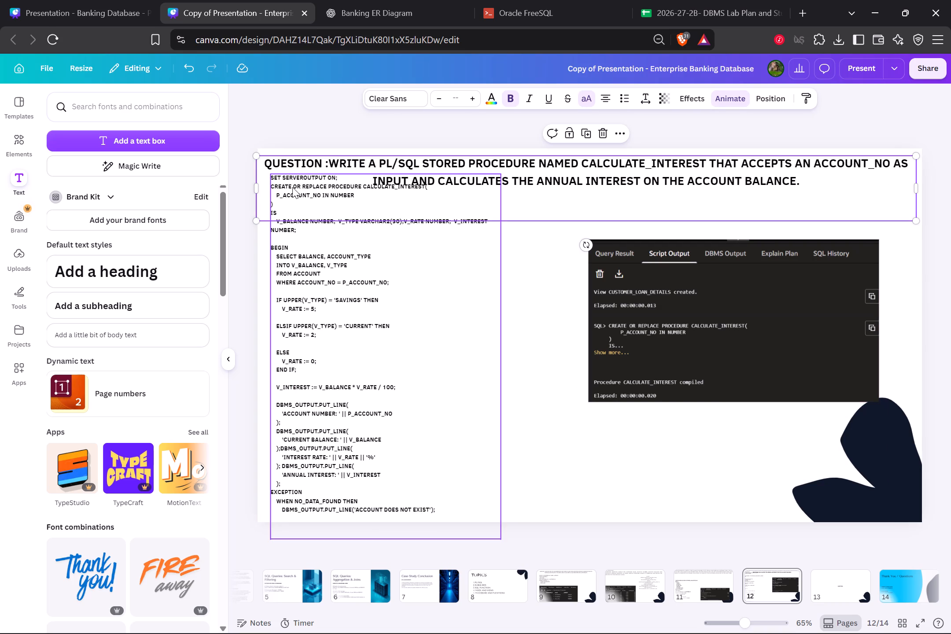
{"action": "left_click_drag", "start_coordinate": [255, 185], "coordinate": [478, 184]}
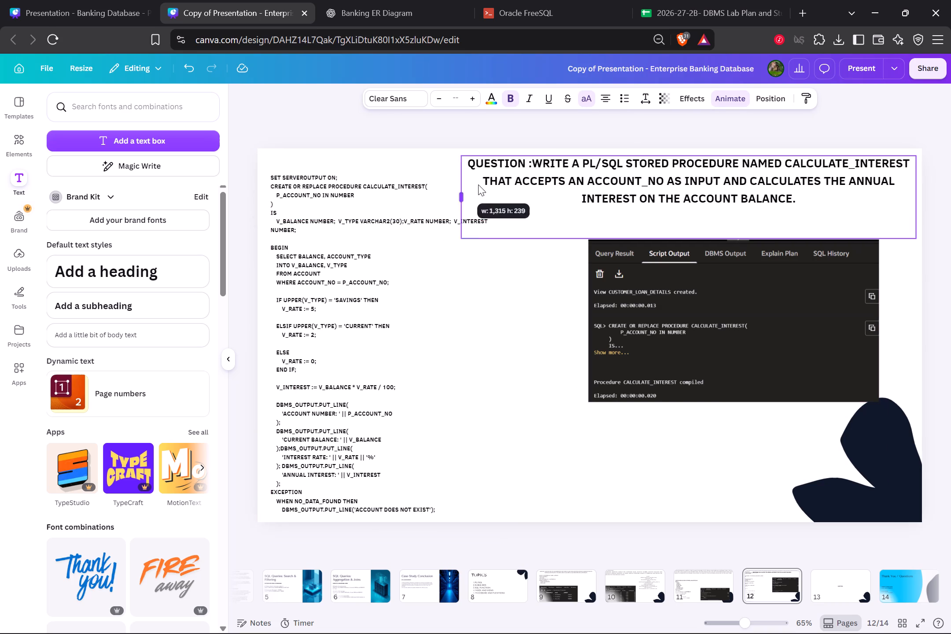
{"action": "left_click_drag", "start_coordinate": [478, 184], "coordinate": [496, 184]}
{"action": "left_click_drag", "start_coordinate": [701, 340], "coordinate": [675, 364]}
Move the code text box up on page 12 so the closing END; and slash lines fit inside the page.
{"action": "left_click", "coordinate": [419, 288]}
{"action": "left_click_drag", "start_coordinate": [419, 288], "coordinate": [423, 261]}
{"action": "left_click", "coordinate": [633, 321]}
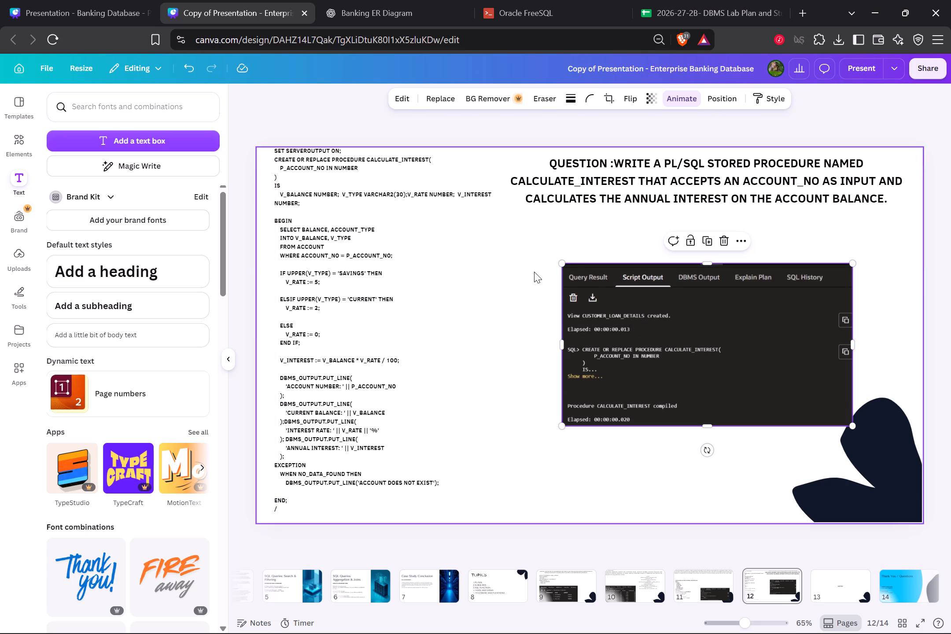
Delete page 13, which holds only the unfilled "QUESTION :" heading.
{"action": "left_click", "coordinate": [843, 579]}
{"action": "key", "text": "Insert"}
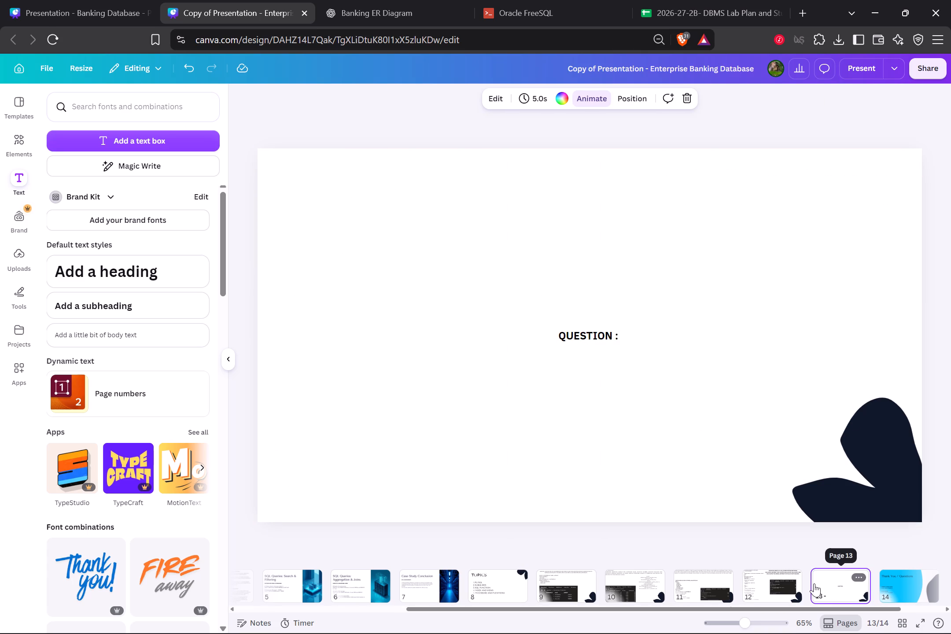
{"action": "key", "text": "Delete"}
{"action": "left_click", "coordinate": [583, 581]}
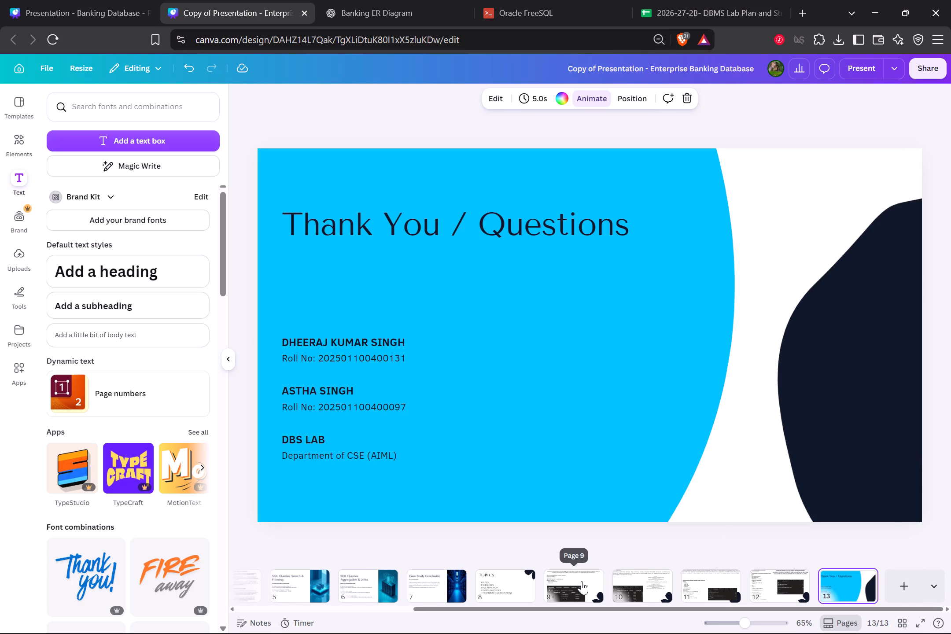
{"action": "left_click", "coordinate": [323, 89]}
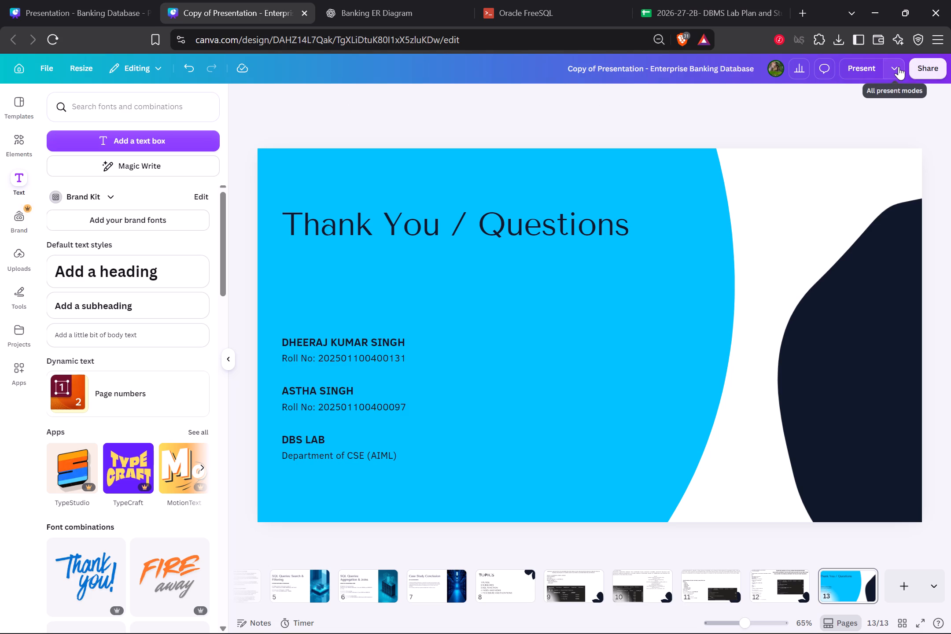
Download all pages of the presentation as a PDF and save it to WS (K:) as "Copy of Presentation - Enterprise Banking Database".
{"action": "left_click", "coordinate": [934, 67]}
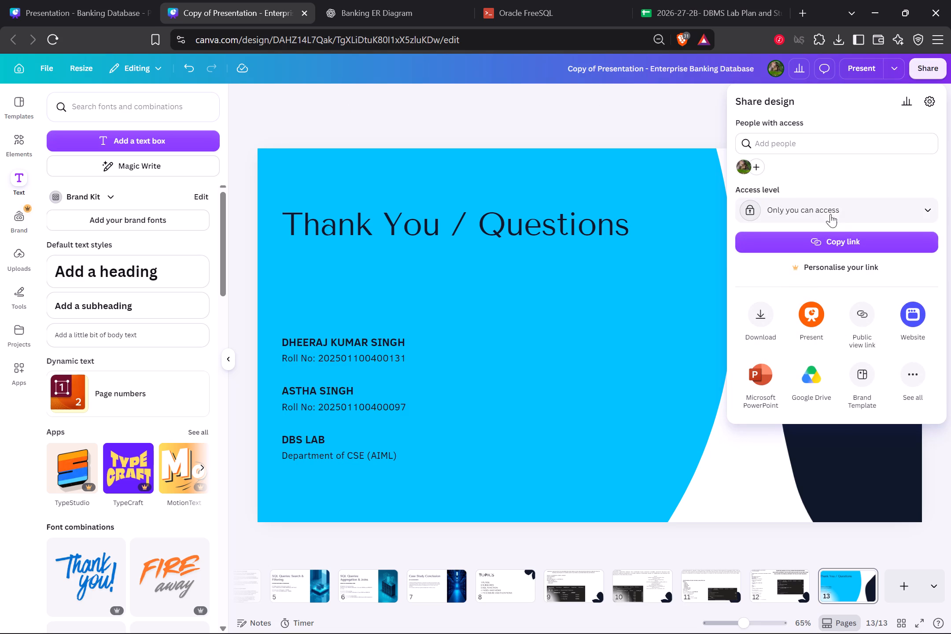
{"action": "left_click", "coordinate": [760, 328]}
{"action": "left_click", "coordinate": [800, 136]}
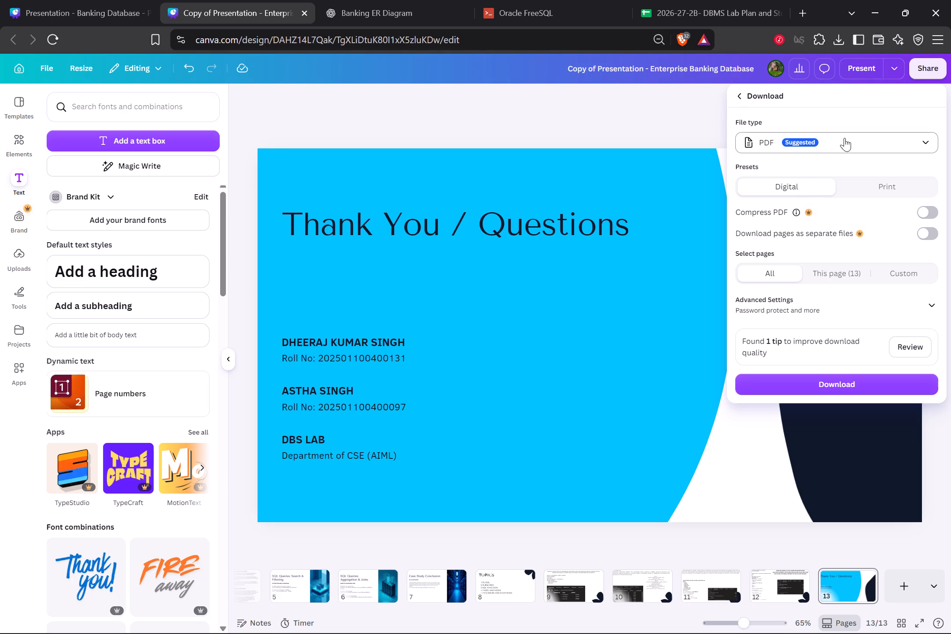
{"action": "left_click", "coordinate": [875, 141]}
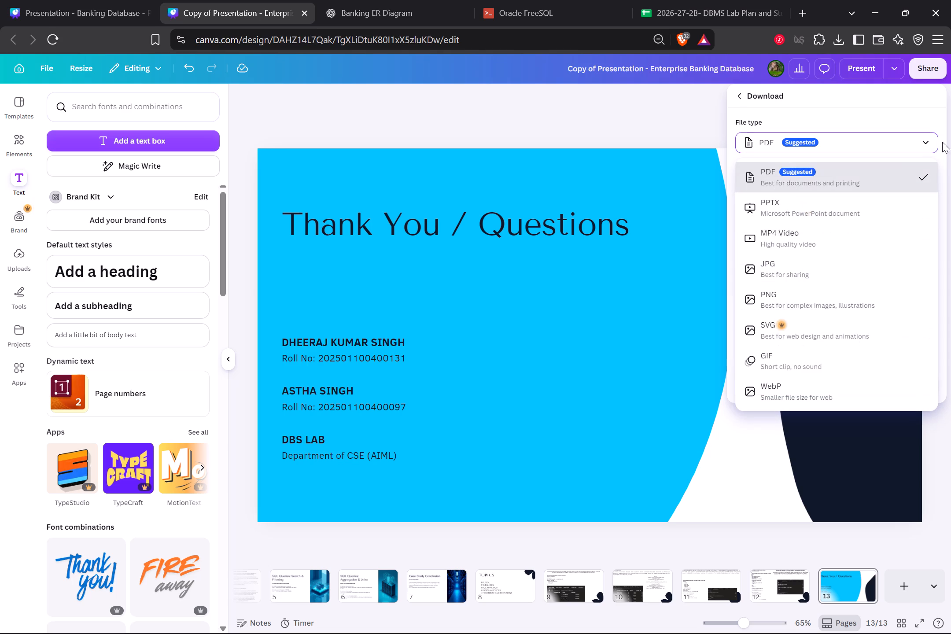
{"action": "left_click", "coordinate": [845, 178]}
{"action": "left_click", "coordinate": [816, 384]}
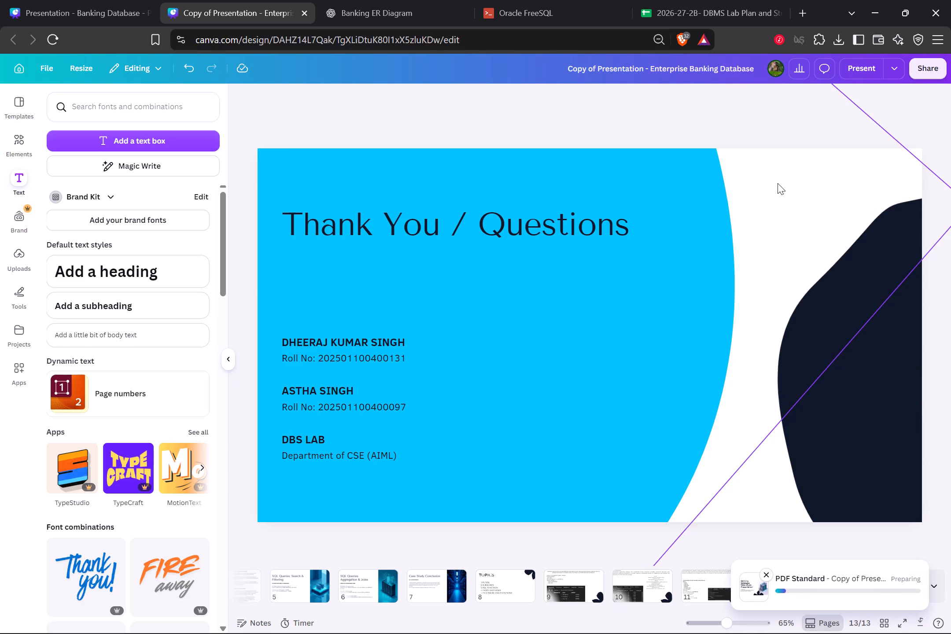
{"action": "key", "text": "w"}
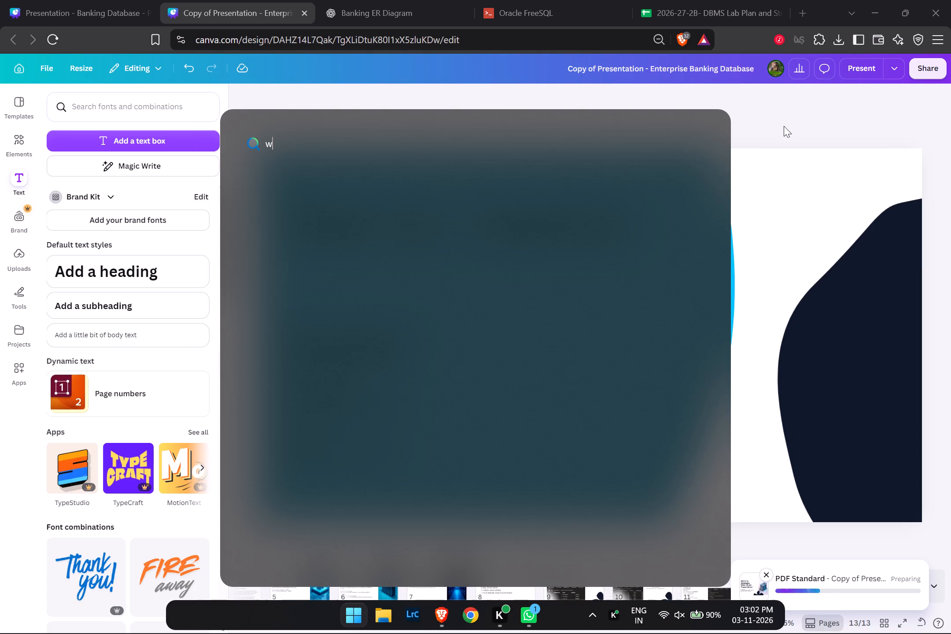
{"action": "left_click", "coordinate": [784, 126]}
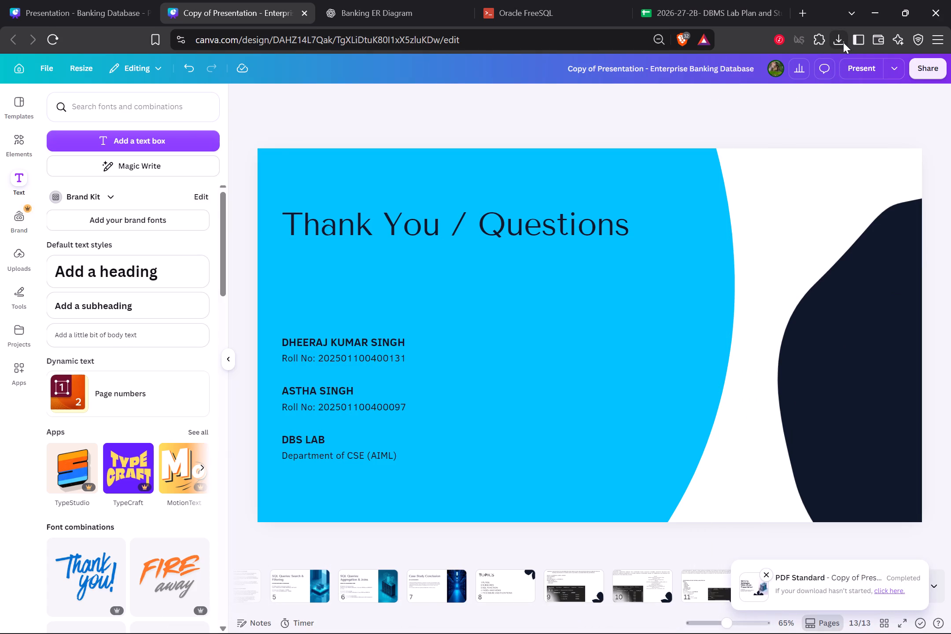
{"action": "left_click", "coordinate": [843, 42]}
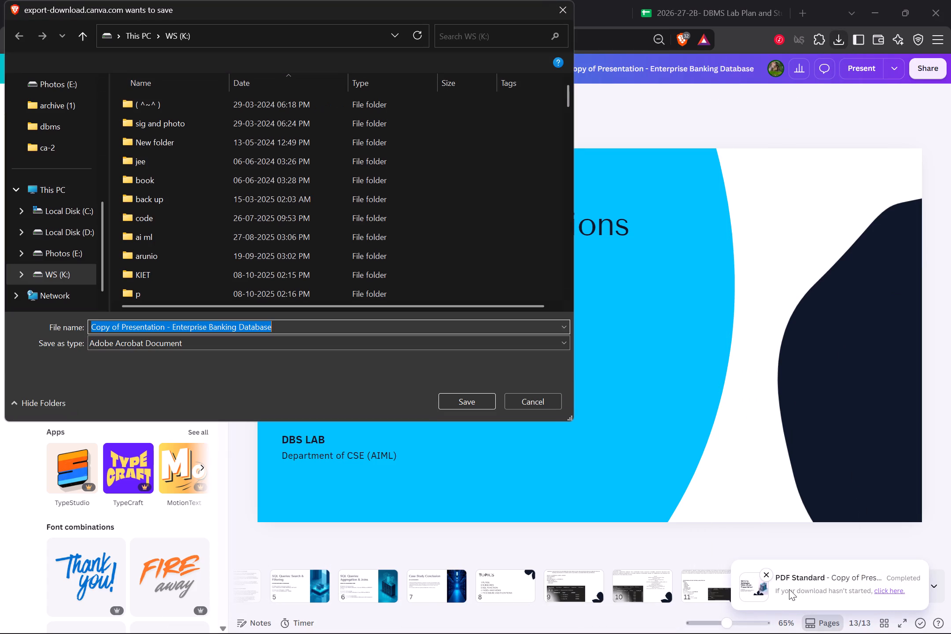
{"action": "left_click", "coordinate": [478, 404]}
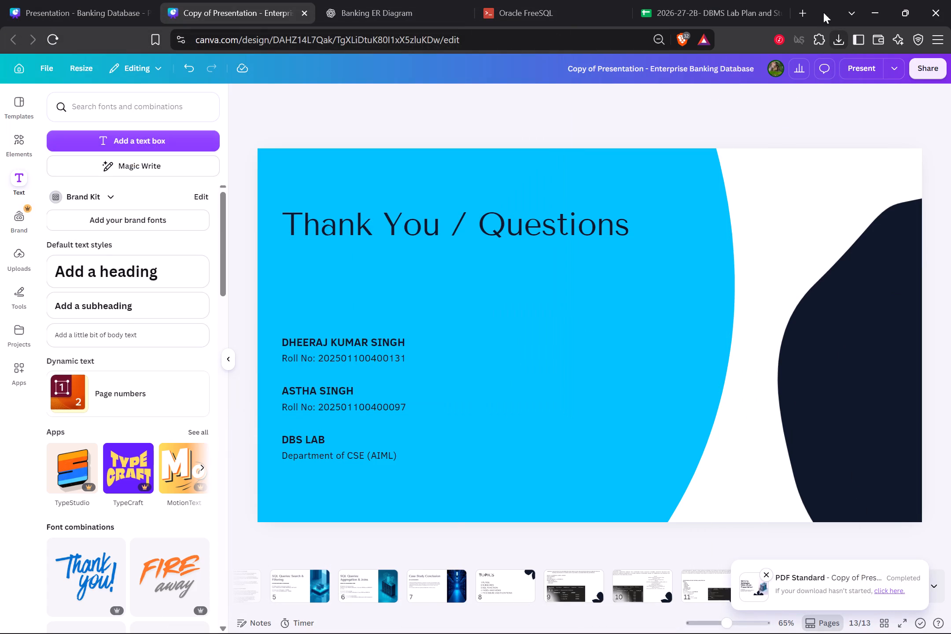
Open the browser's recent downloads to locate the exported PDF, and switch to another window.
{"action": "left_click", "coordinate": [832, 44]}
{"action": "key", "text": "alt+Tab"}
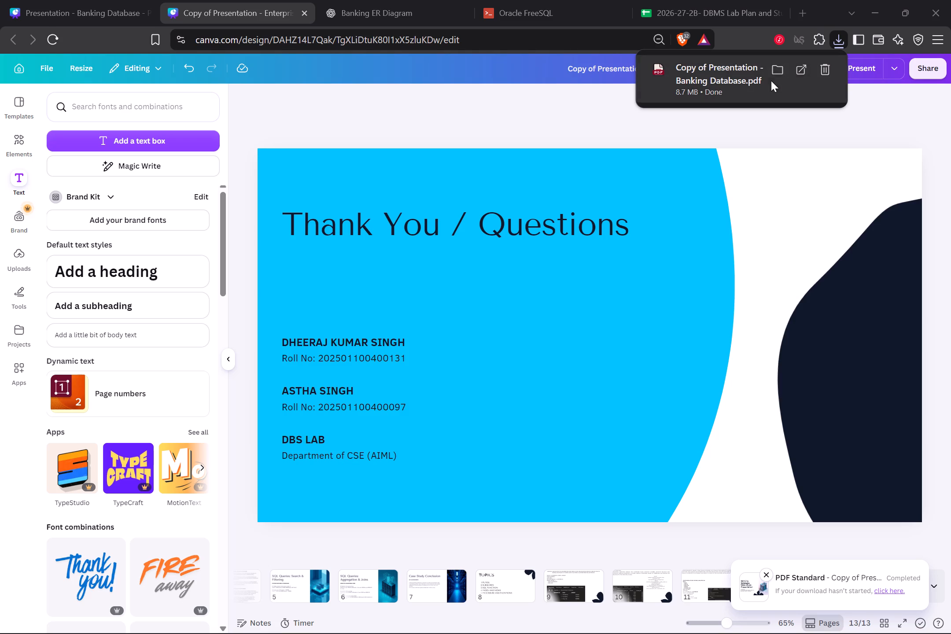
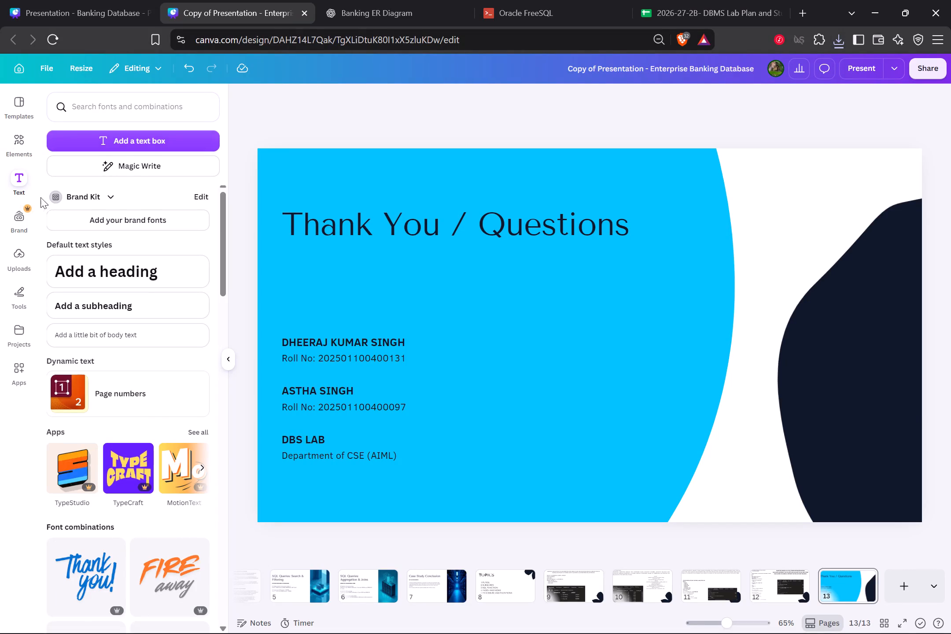
Collapse the Text side panel and check the case study allocation sheet in the DBMS lab plan spreadsheet.
{"action": "left_click", "coordinate": [10, 170]}
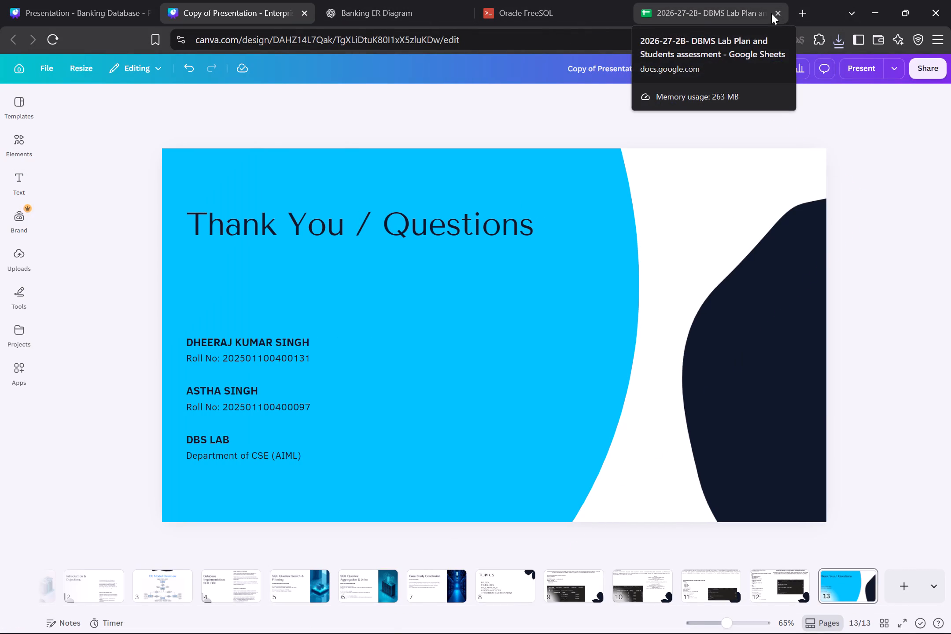
{"action": "left_click", "coordinate": [719, 2]}
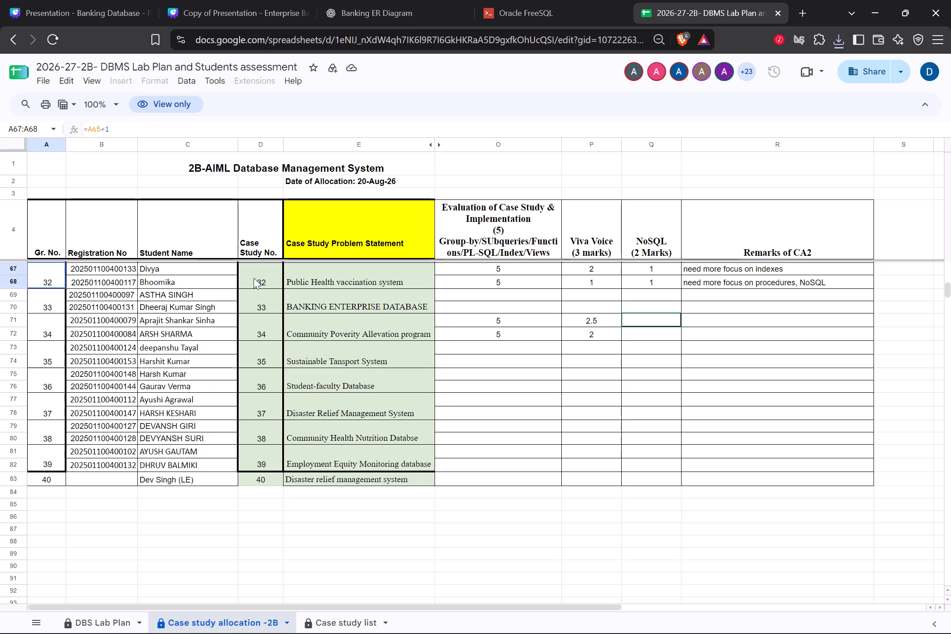
{"action": "left_click", "coordinate": [478, 98]}
Close the Oracle FreeSQL, Banking ER Diagram and "Copy of Presentation" browser tabs, keeping the lab plan spreadsheet open.
{"action": "left_click", "coordinate": [496, 0]}
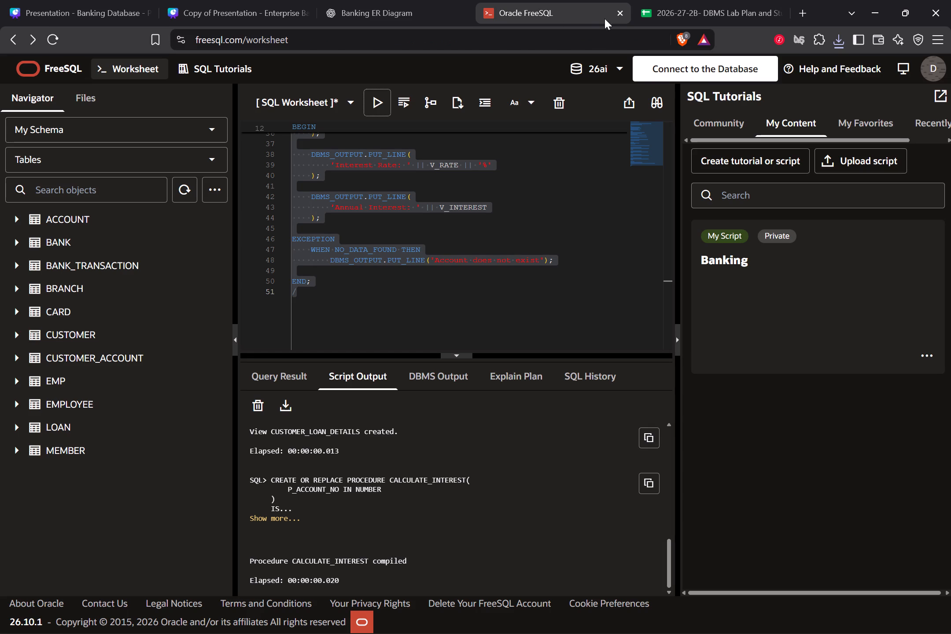
{"action": "left_click", "coordinate": [624, 17]}
{"action": "left_click", "coordinate": [464, 15]}
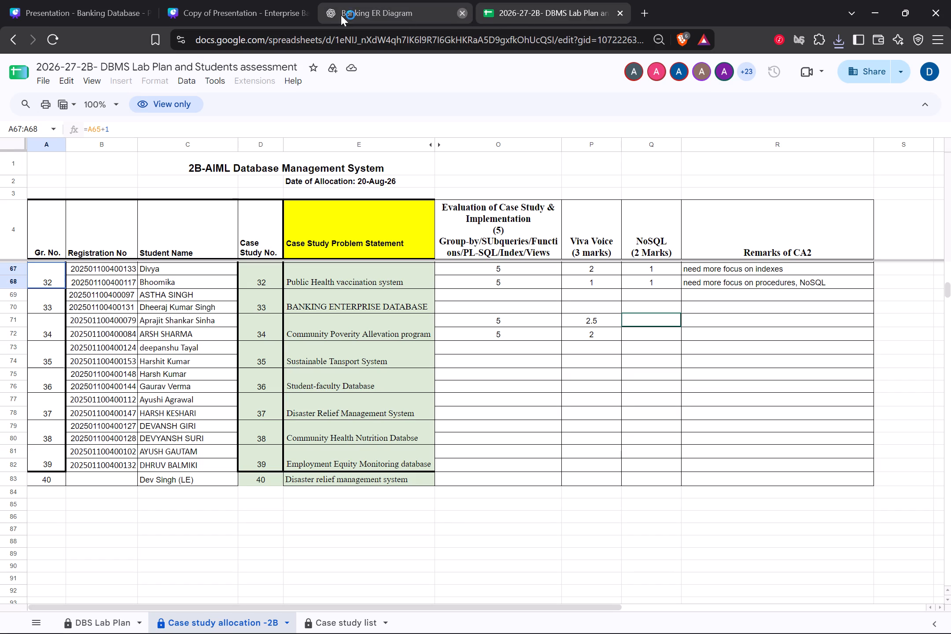
{"action": "left_click", "coordinate": [306, 15]}
Open a new browser tab and switch to the WhatsApp window.
{"action": "left_click", "coordinate": [324, 15]}
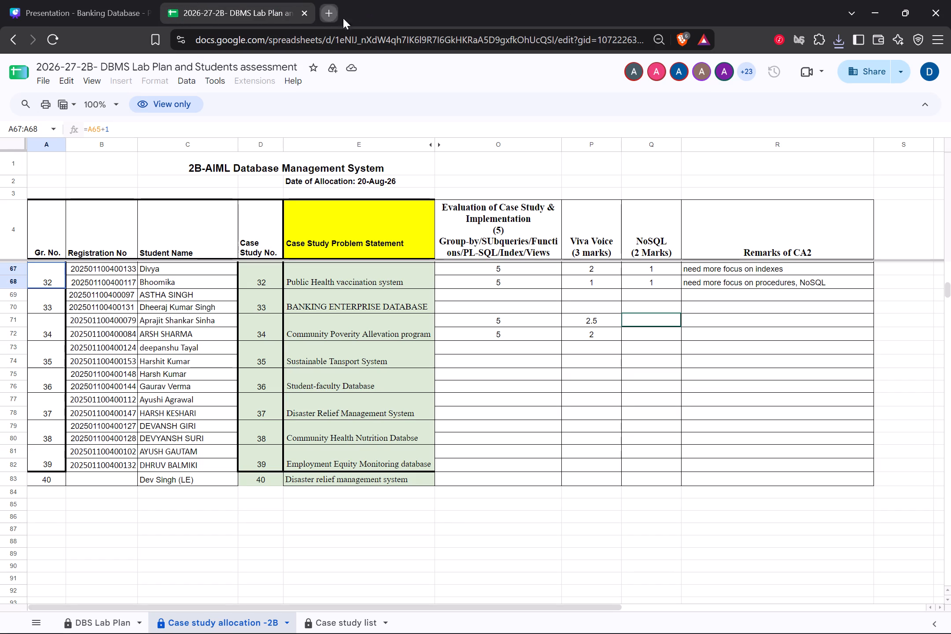
{"action": "key", "text": "alt+Tab"}
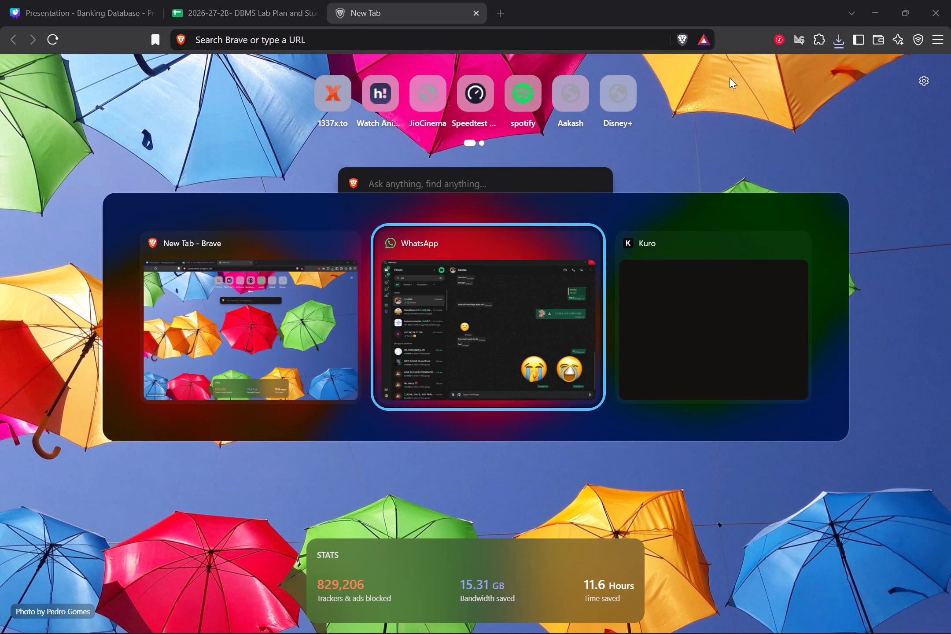
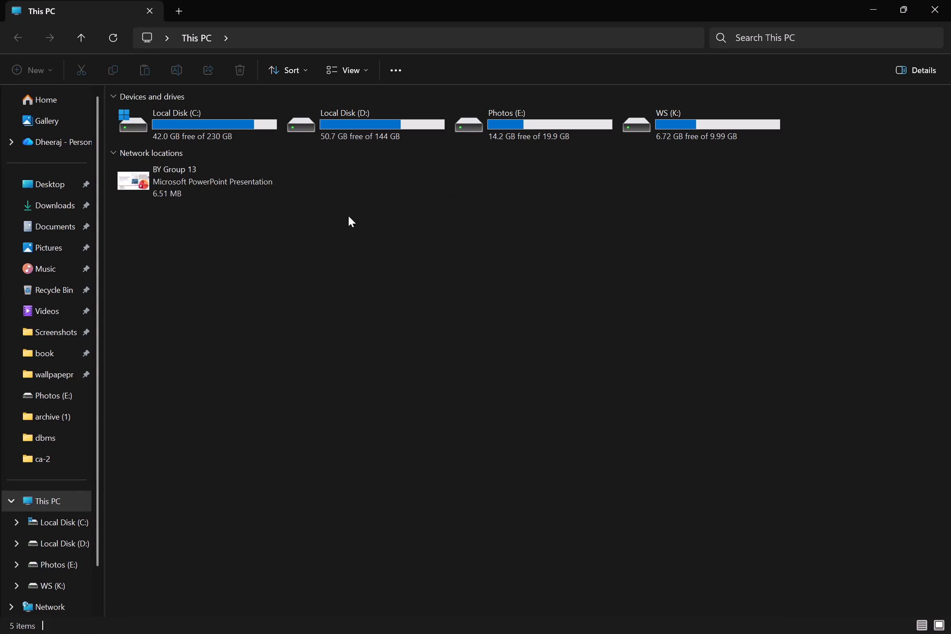
Open the NoSQL_Database_Quiz PDF from the WS (K:) drive, close File Explorer and bring up the Brave browser.
{"action": "double_click", "coordinate": [659, 122]}
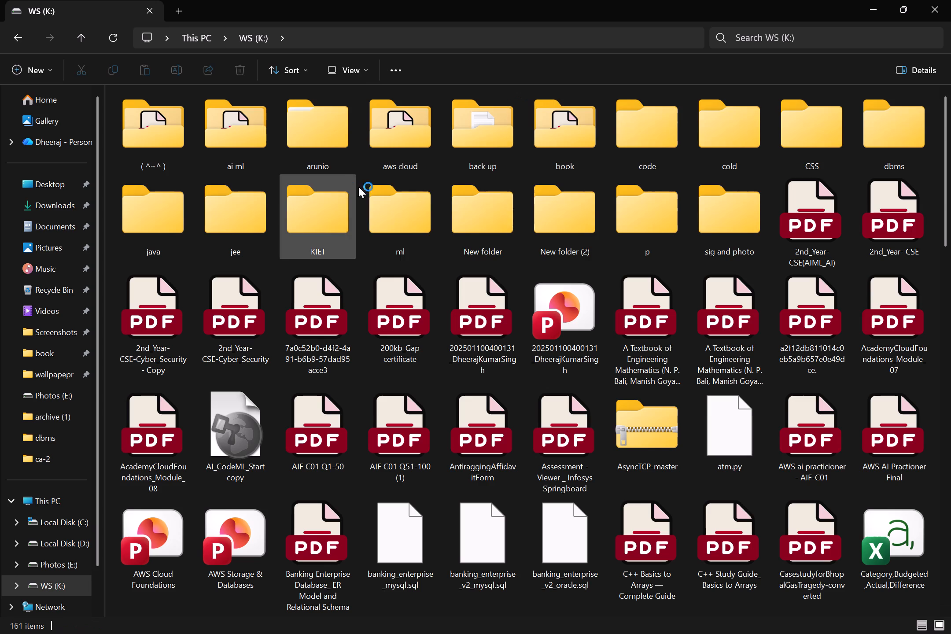
{"action": "left_click", "coordinate": [473, 301]}
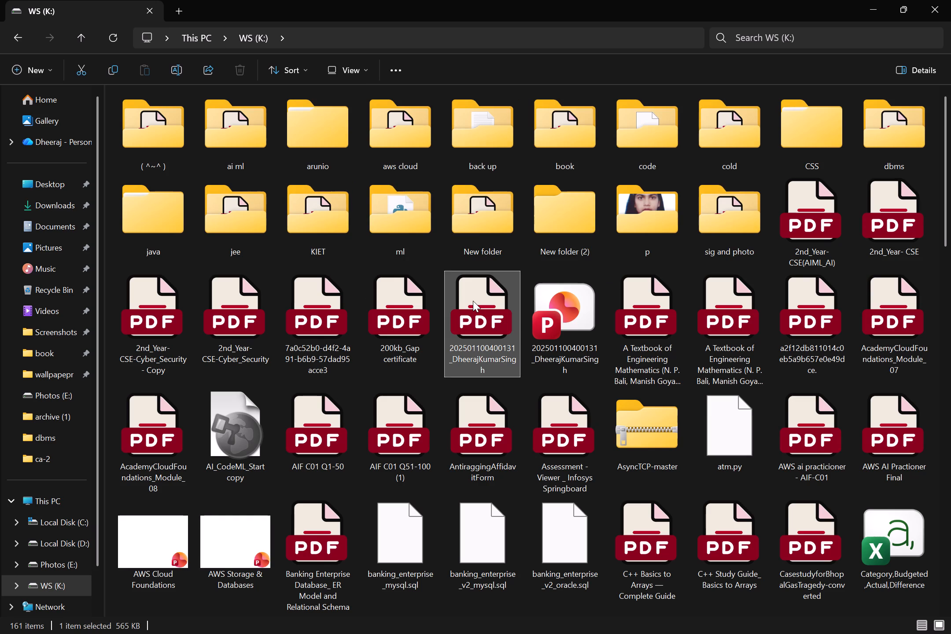
{"action": "key", "text": "n"}
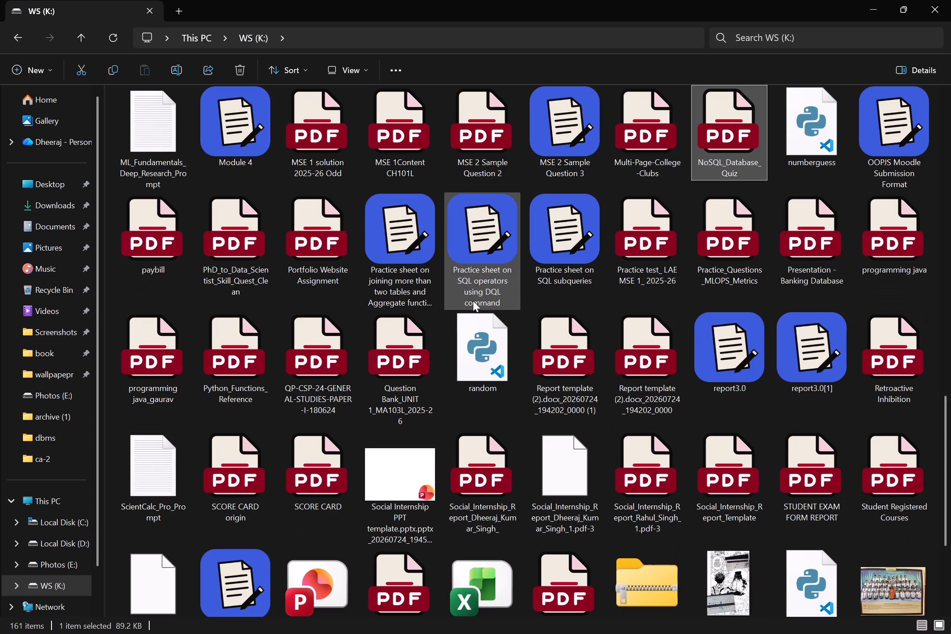
{"action": "key", "text": "Return"}
{"action": "left_click", "coordinate": [937, 12]}
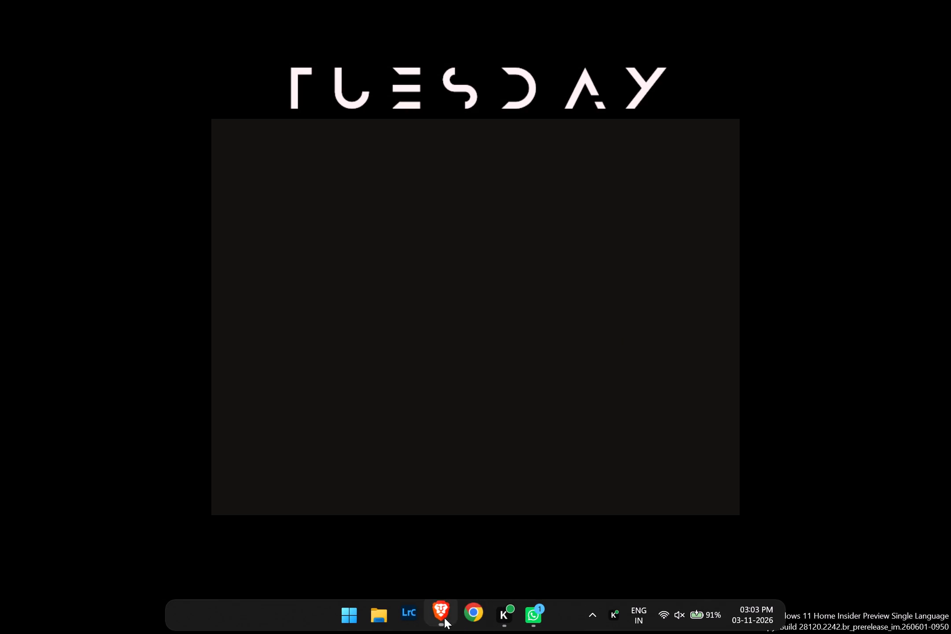
{"action": "left_click", "coordinate": [444, 618]}
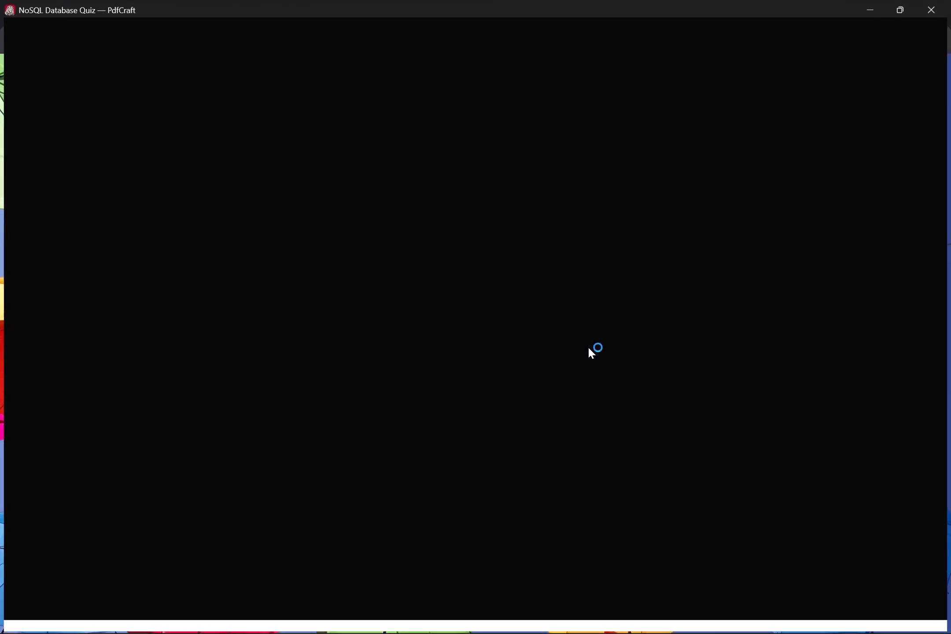
Skim the NoSQL Database Quiz through to the answer key and return to its first page.
{"action": "scroll", "coordinate": [475, 322], "scroll_direction": "down", "scroll_amount": 5}
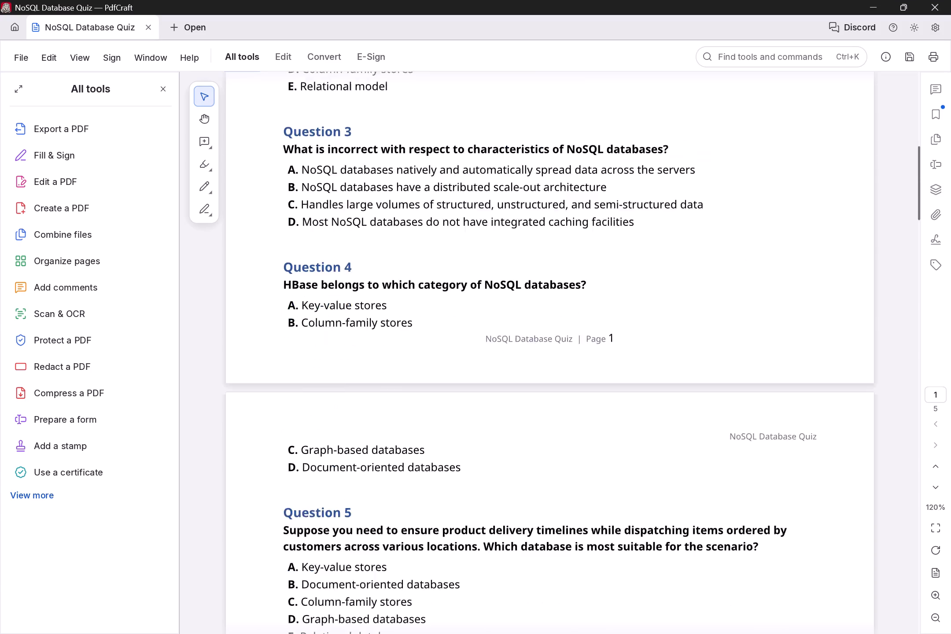
{"action": "scroll", "coordinate": [475, 322], "scroll_direction": "down", "scroll_amount": 13}
{"action": "scroll", "coordinate": [475, 322], "scroll_direction": "up", "scroll_amount": 2}
{"action": "scroll", "coordinate": [476, 322], "scroll_direction": "down", "scroll_amount": 7}
{"action": "scroll", "coordinate": [477, 327], "scroll_direction": "up", "scroll_amount": 4}
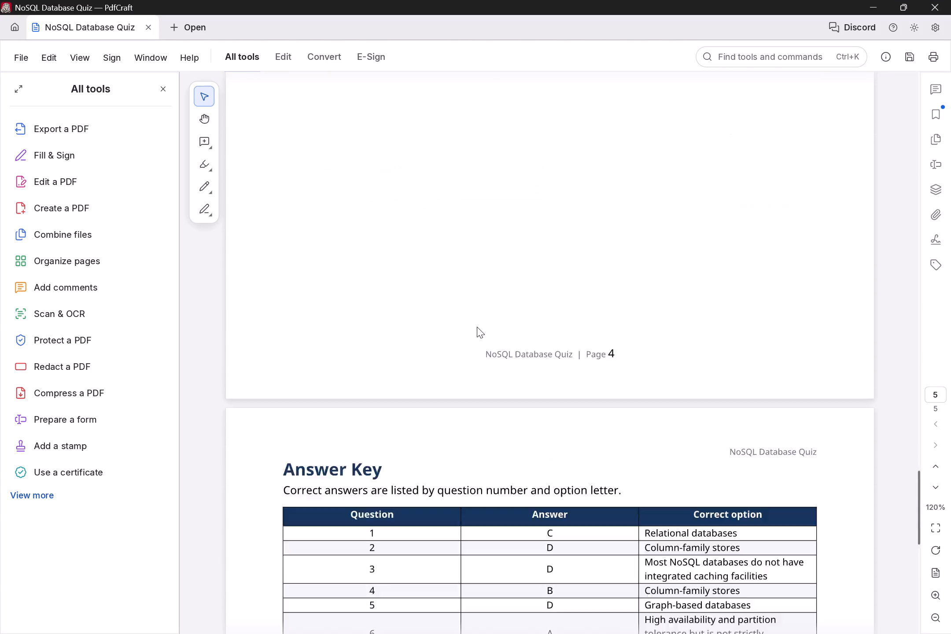
{"action": "scroll", "coordinate": [477, 327], "scroll_direction": "up", "scroll_amount": 20}
{"action": "scroll", "coordinate": [477, 327], "scroll_direction": "up", "scroll_amount": 1}
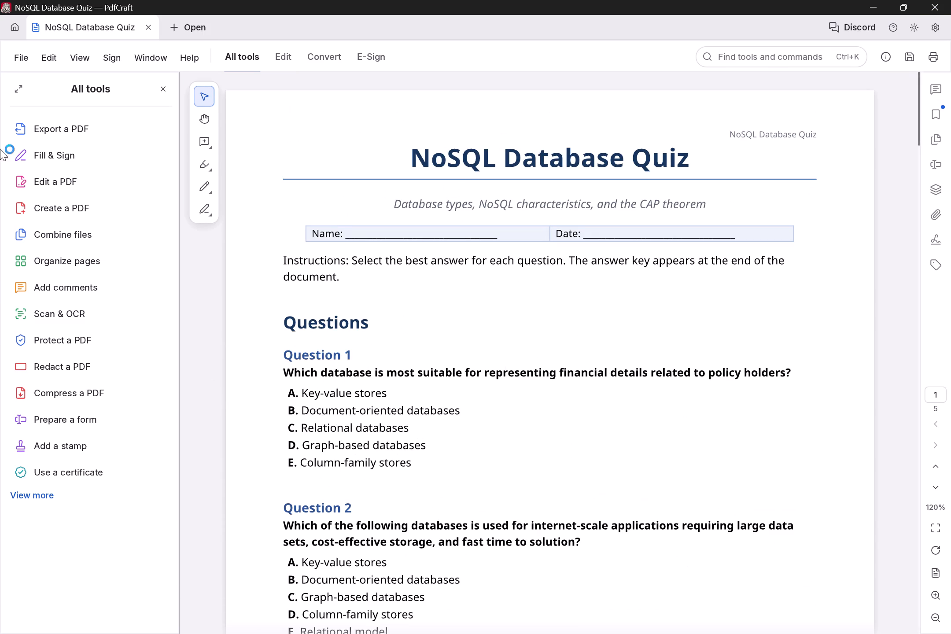
Collapse the All tools pane and read the quiz questions from Question 1 through to the Answer Key.
{"action": "left_click", "coordinate": [167, 95]}
{"action": "scroll", "coordinate": [408, 200], "scroll_direction": "down", "scroll_amount": 6, "text": "ctrl"}
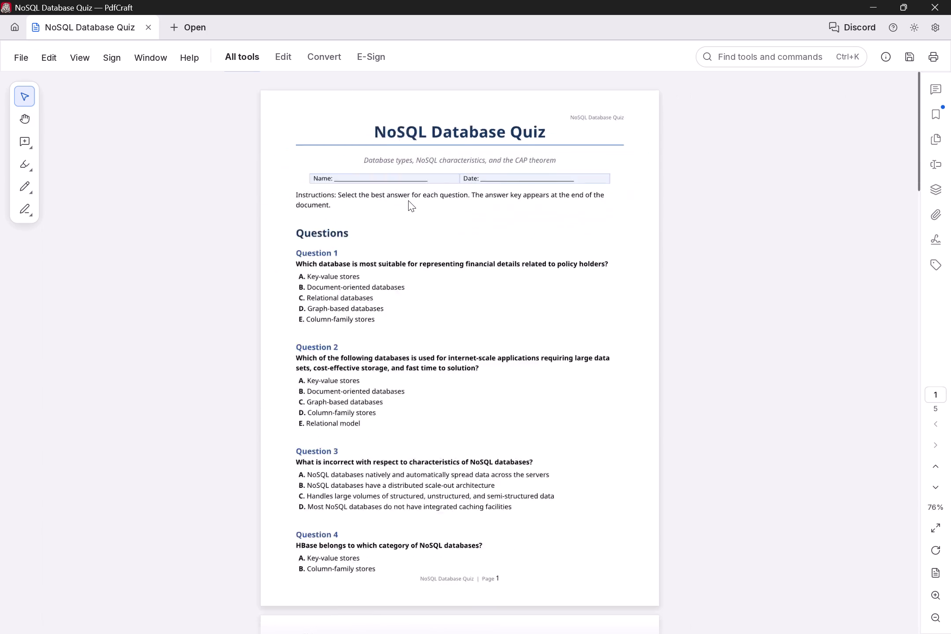
{"action": "scroll", "coordinate": [408, 200], "scroll_direction": "down", "scroll_amount": 1, "text": "ctrl"}
{"action": "scroll", "coordinate": [408, 200], "scroll_direction": "up", "scroll_amount": 4, "text": "ctrl"}
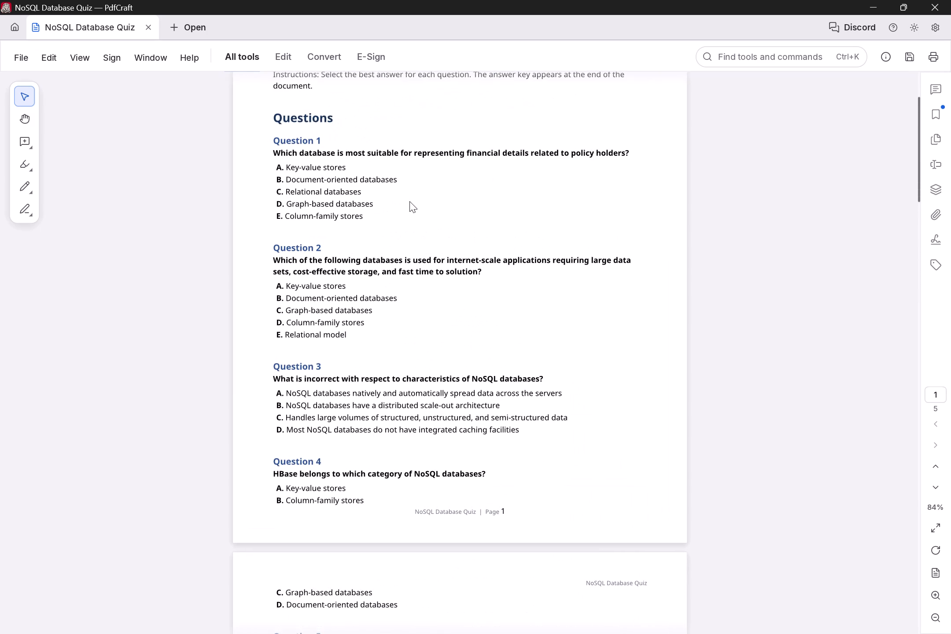
{"action": "scroll", "coordinate": [409, 201], "scroll_direction": "up", "scroll_amount": 1}
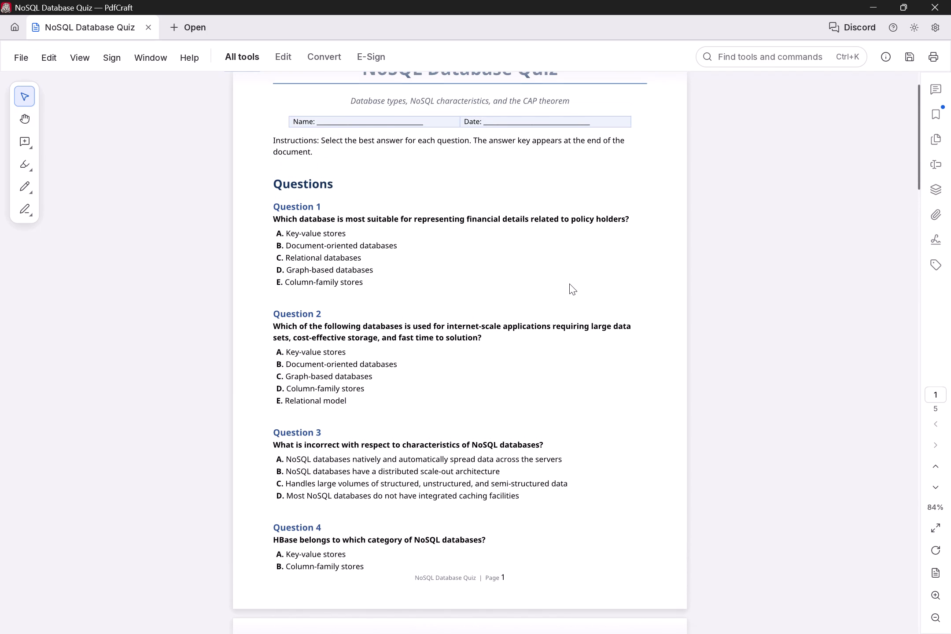
{"action": "scroll", "coordinate": [829, 163], "scroll_direction": "down", "scroll_amount": 1}
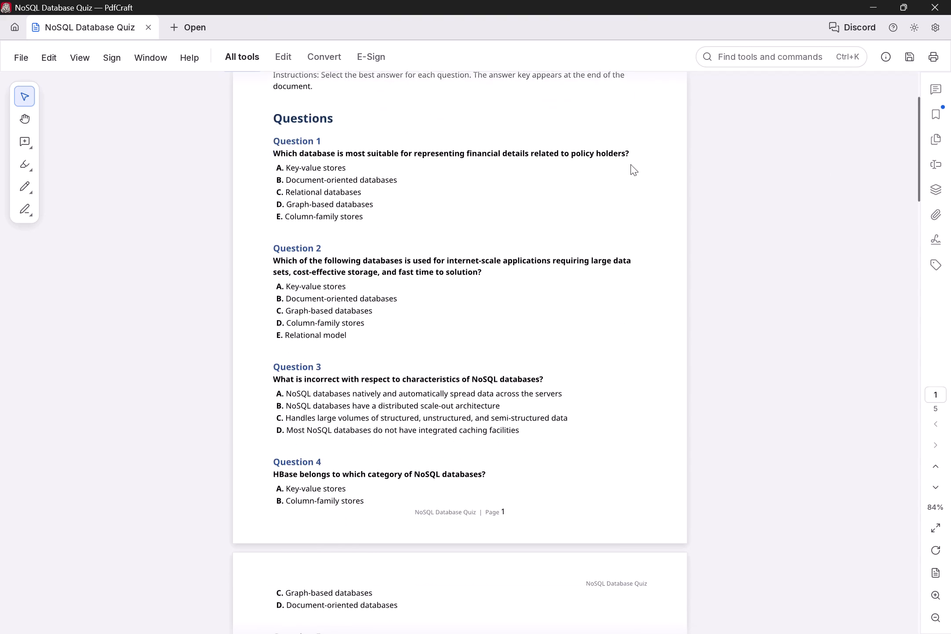
{"action": "scroll", "coordinate": [630, 164], "scroll_direction": "down", "scroll_amount": 1}
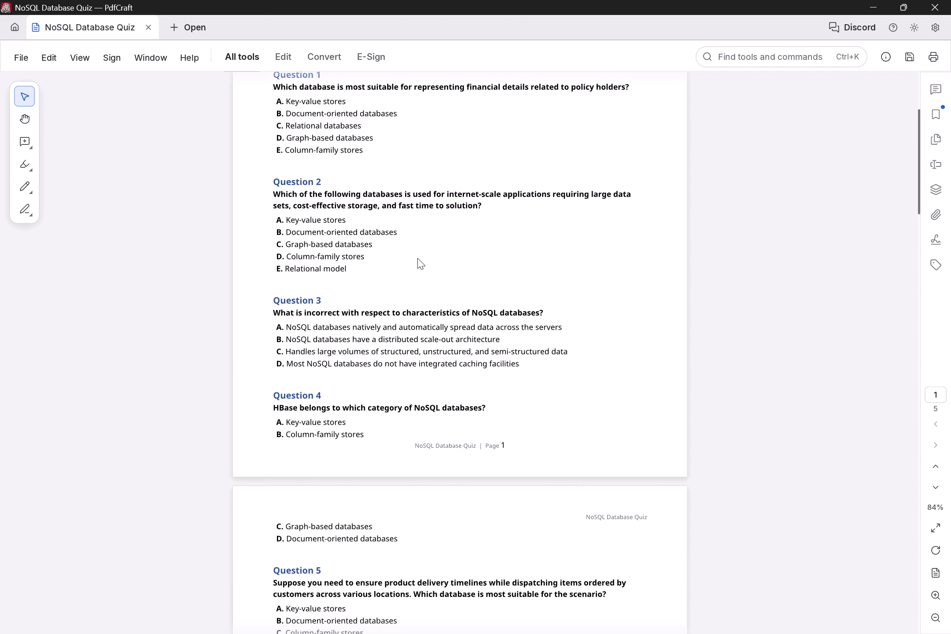
{"action": "scroll", "coordinate": [417, 258], "scroll_direction": "down", "scroll_amount": 2}
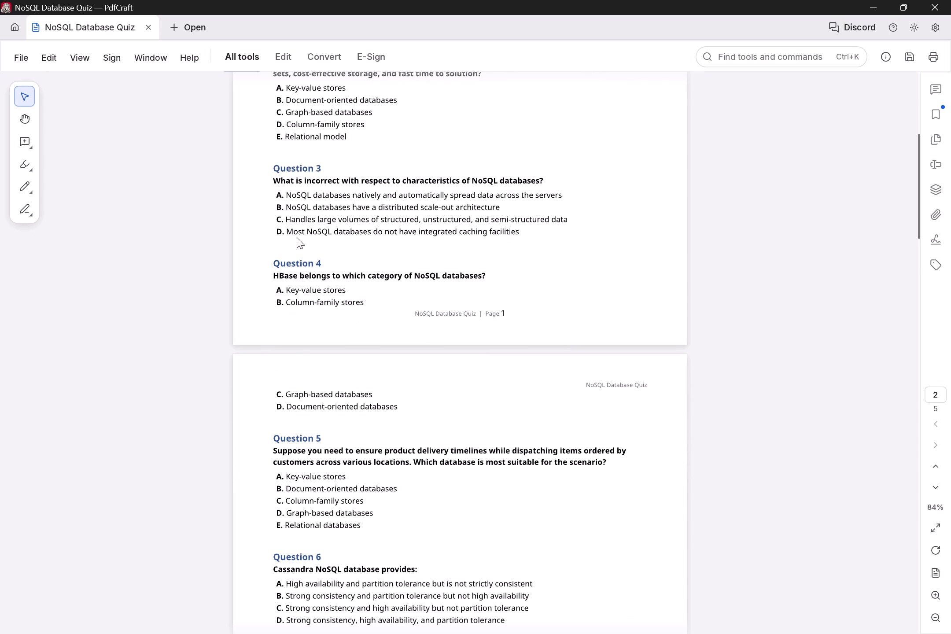
{"action": "scroll", "coordinate": [490, 218], "scroll_direction": "down", "scroll_amount": 10}
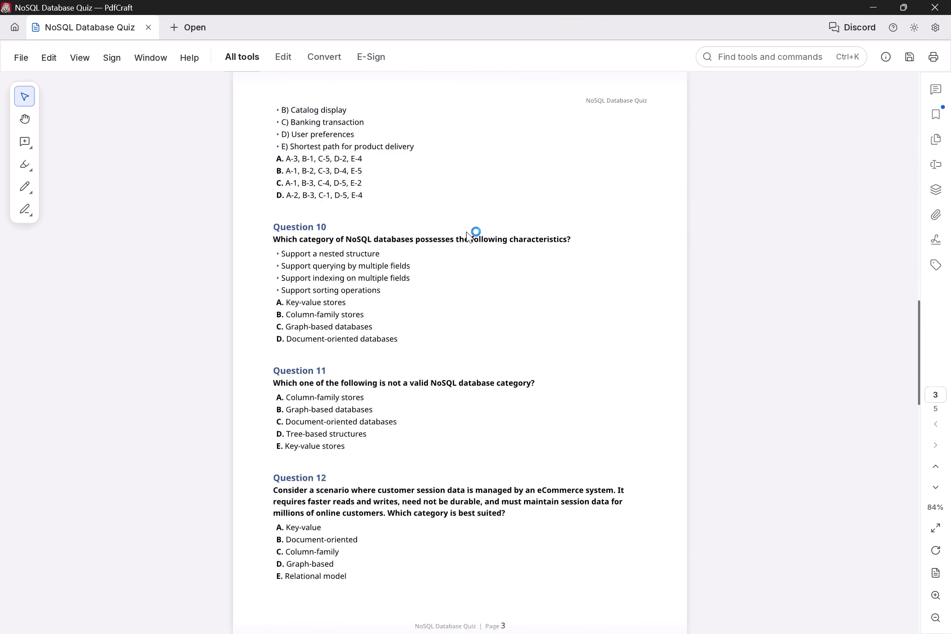
{"action": "scroll", "coordinate": [466, 232], "scroll_direction": "down", "scroll_amount": 10}
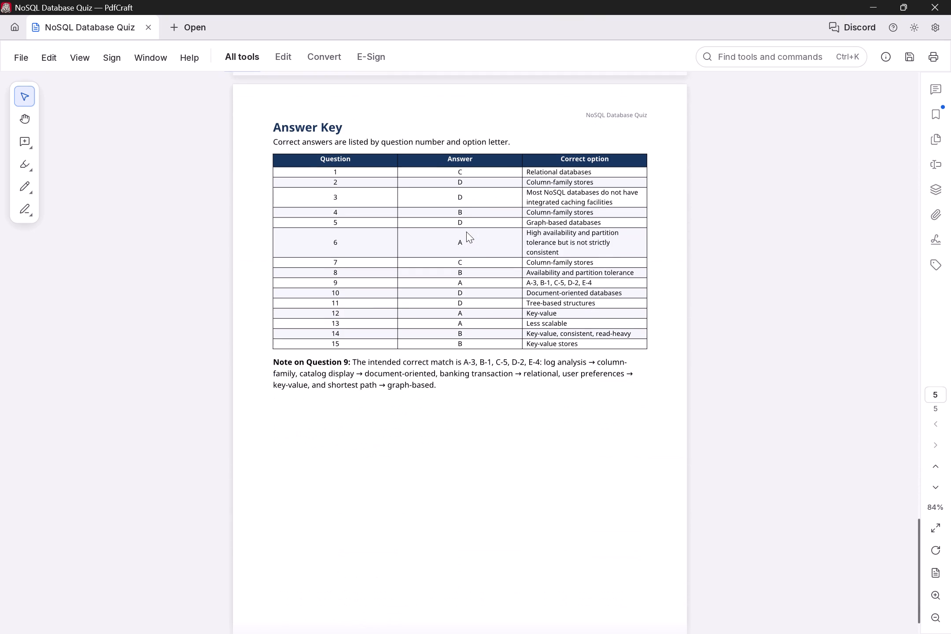
{"action": "scroll", "coordinate": [683, 315], "scroll_direction": "up", "scroll_amount": 10}
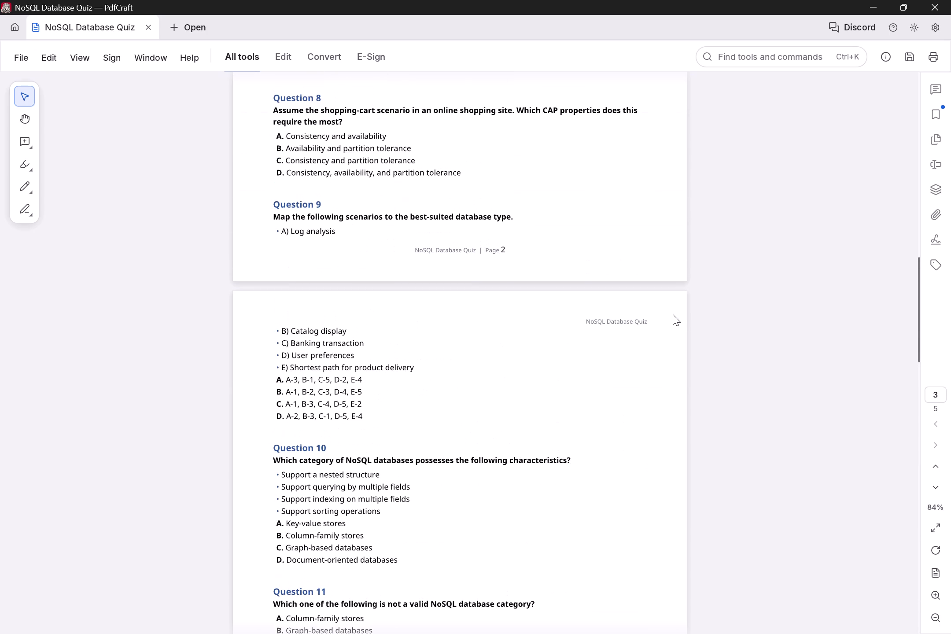
{"action": "scroll", "coordinate": [642, 297], "scroll_direction": "up", "scroll_amount": 1}
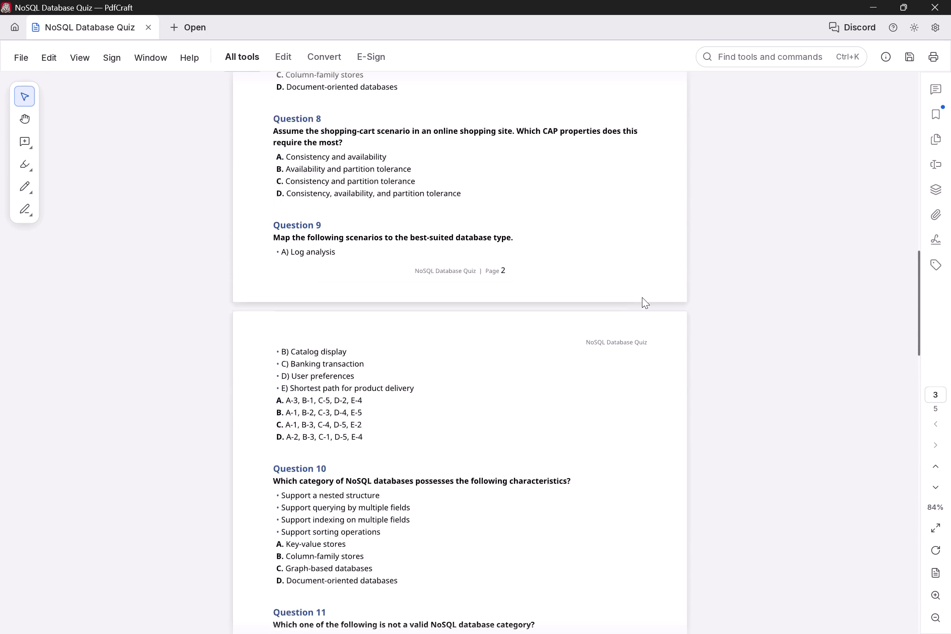
{"action": "scroll", "coordinate": [642, 297], "scroll_direction": "up", "scroll_amount": 3}
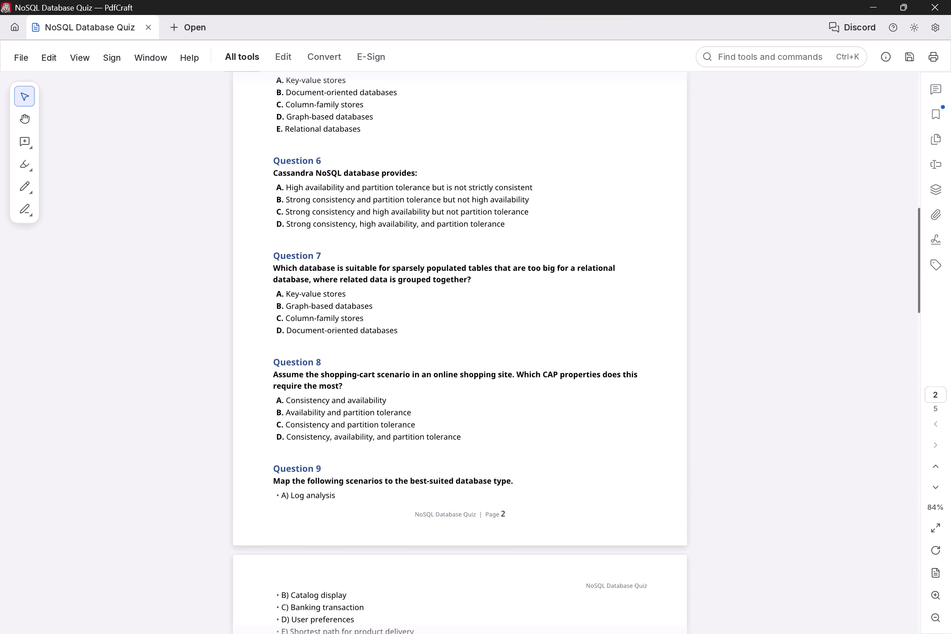
{"action": "scroll", "coordinate": [587, 293], "scroll_direction": "down", "scroll_amount": 4}
{"action": "scroll", "coordinate": [587, 297], "scroll_direction": "up", "scroll_amount": 1}
{"action": "scroll", "coordinate": [587, 297], "scroll_direction": "down", "scroll_amount": 1}
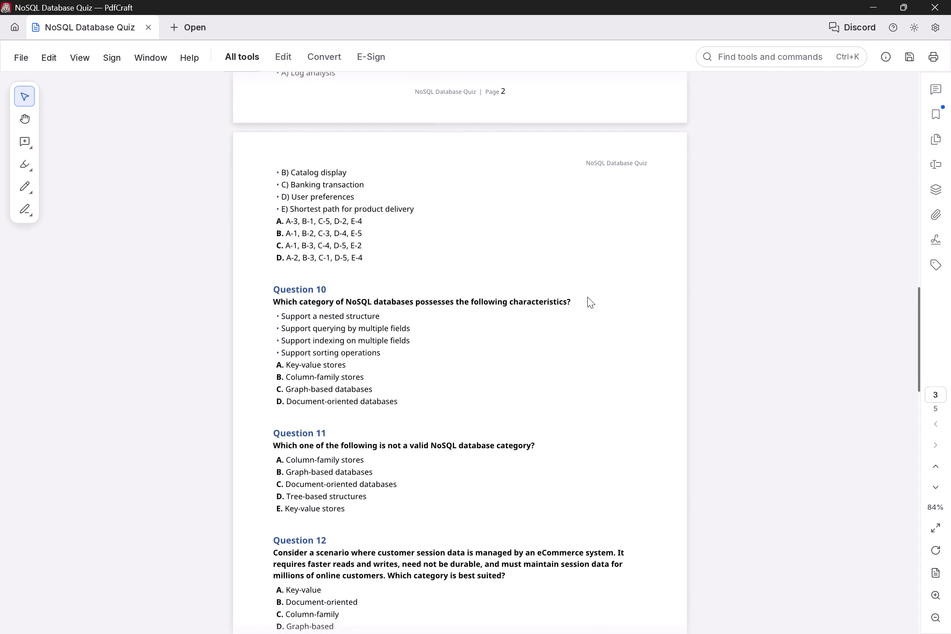
{"action": "scroll", "coordinate": [532, 320], "scroll_direction": "down", "scroll_amount": 4}
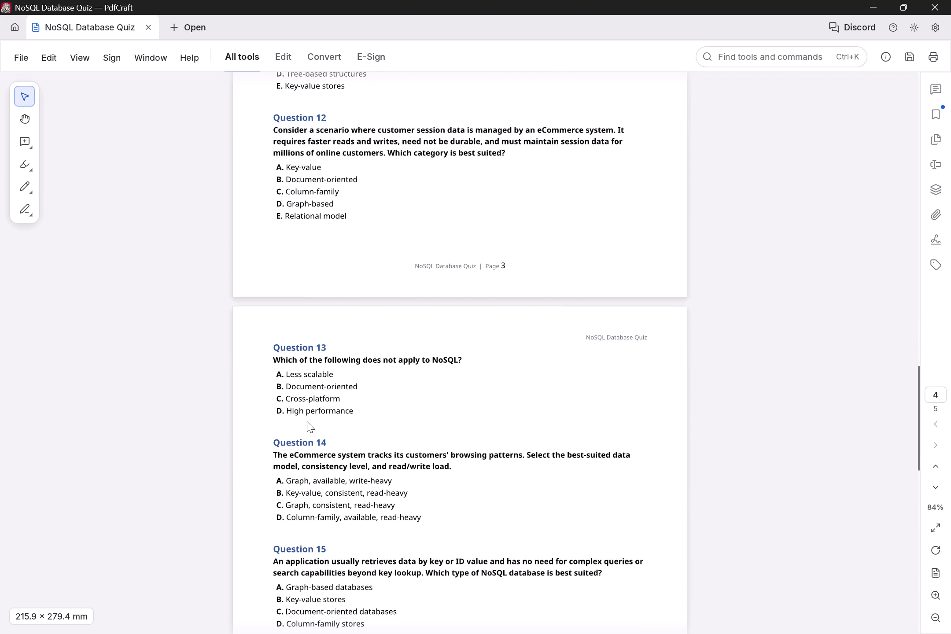
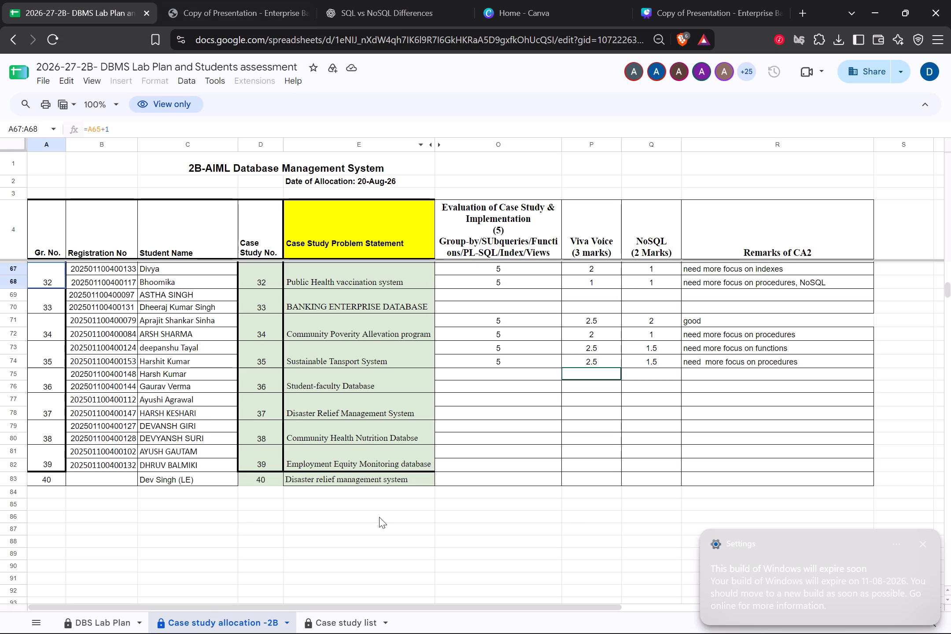
{"action": "left_click", "coordinate": [922, 540]}
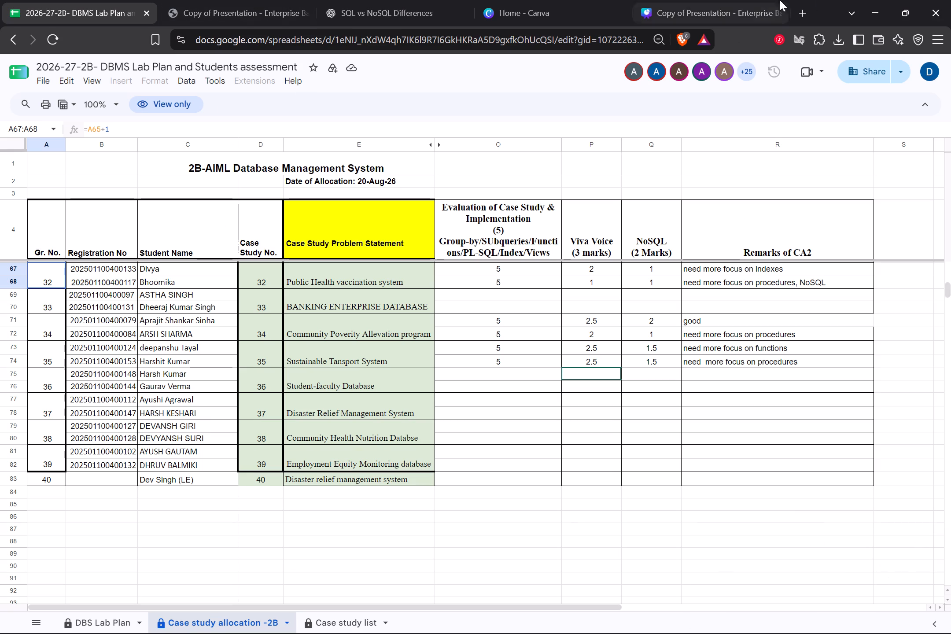
Return to the Canva banking presentation and close the Canva home page.
{"action": "left_click", "coordinate": [684, 4]}
{"action": "left_click", "coordinate": [620, 8]}
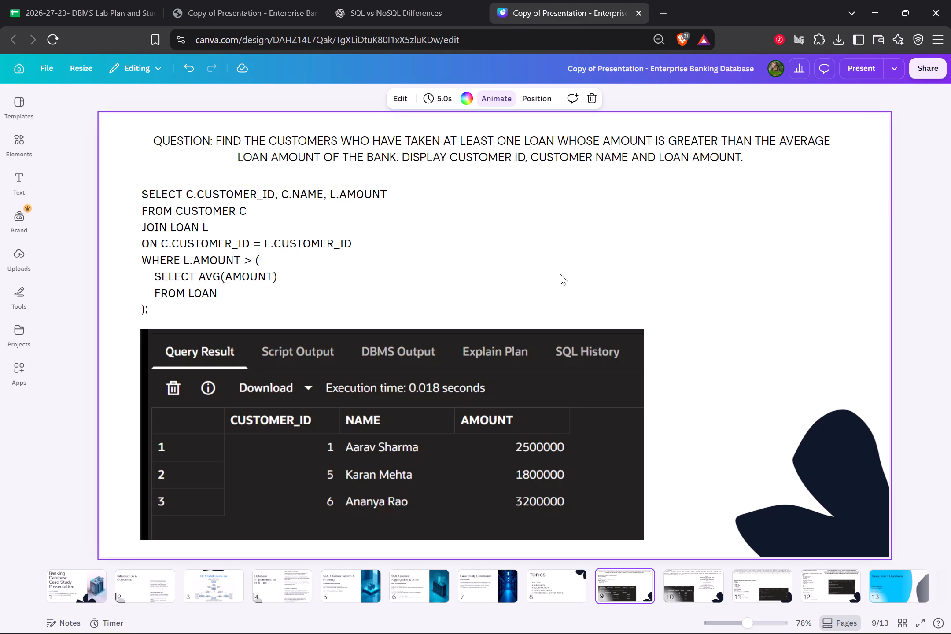
Review the topics list on page 8 alongside the above-average loan question and query on page 9.
{"action": "key", "text": "Left"}
{"action": "key", "text": "Right"}
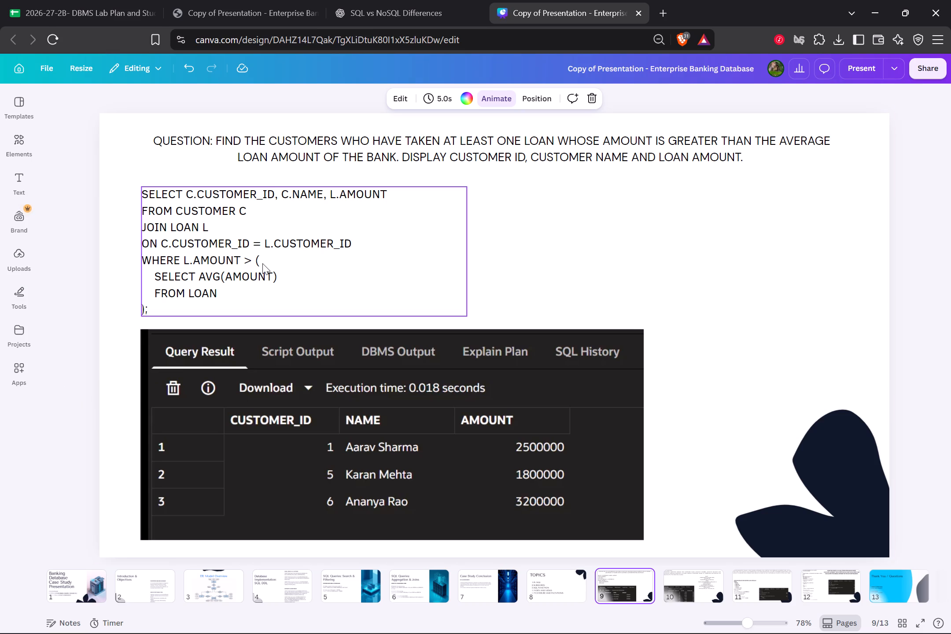
{"action": "key", "text": "Left"}
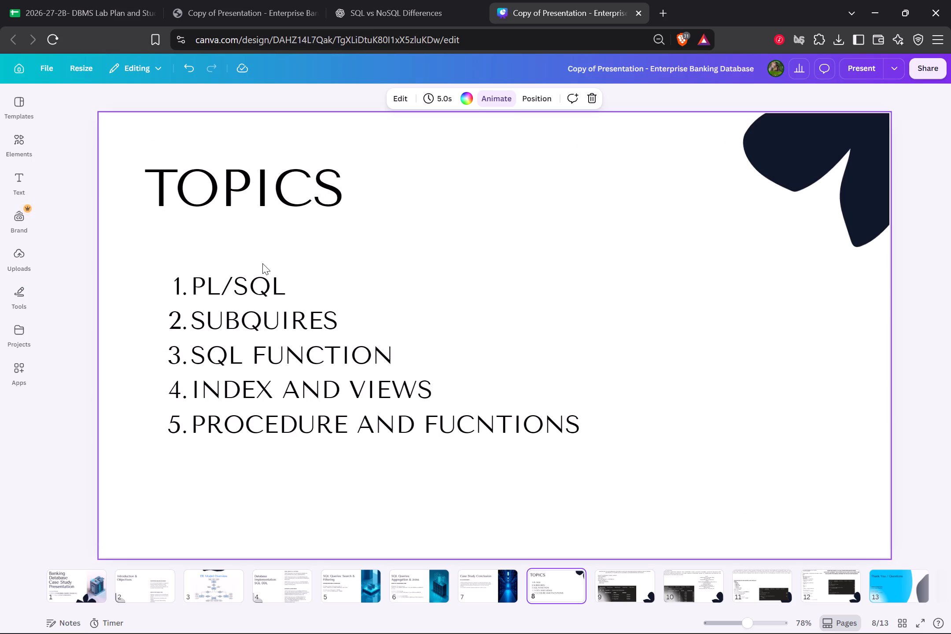
{"action": "scroll", "coordinate": [262, 263], "scroll_direction": "up", "scroll_amount": 1}
{"action": "key", "text": "Left"}
{"action": "key", "text": "Right"}
{"action": "key", "text": "Right"}
{"action": "key", "text": "Right"}
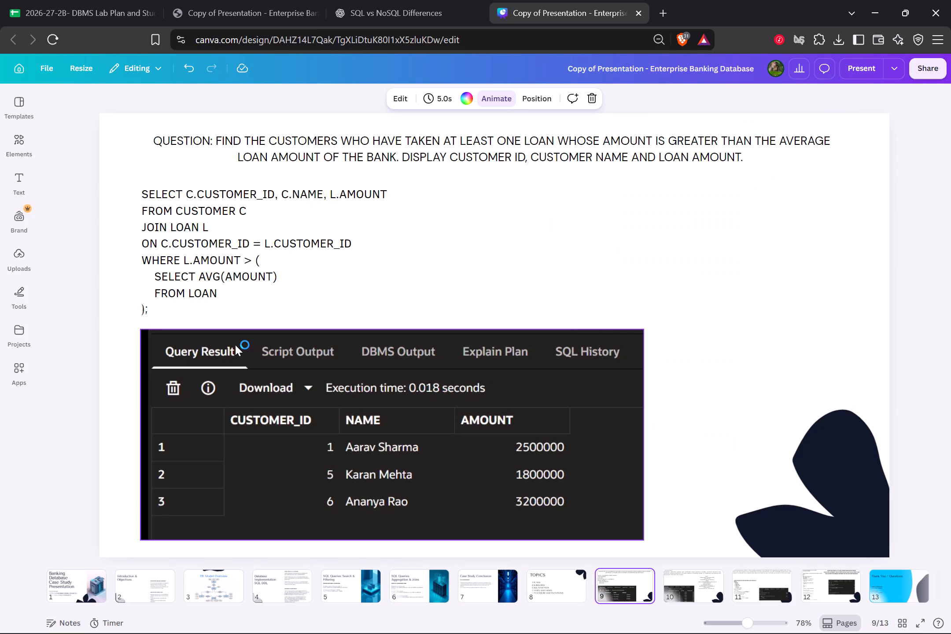
{"action": "key", "text": "Left"}
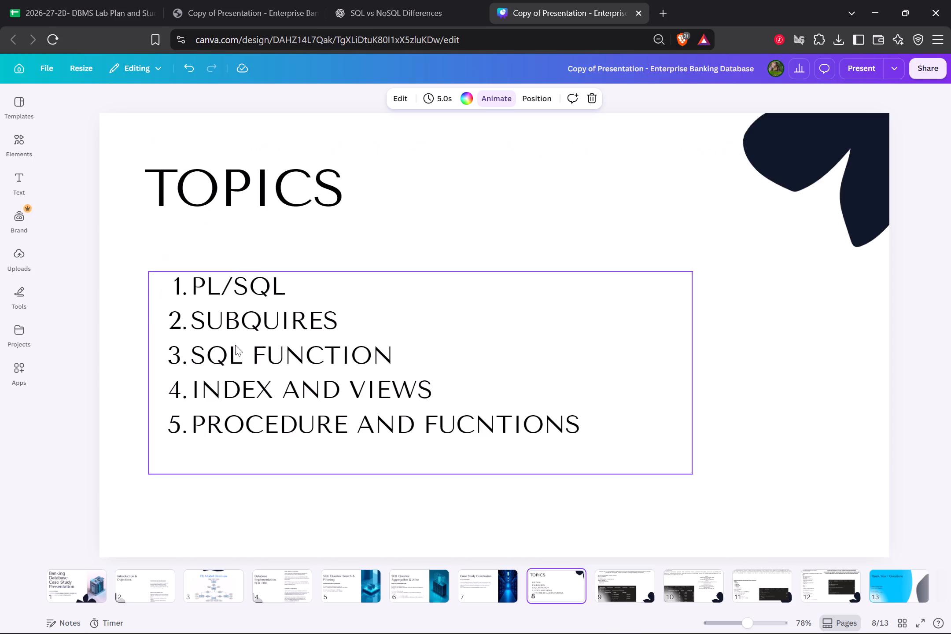
{"action": "key", "text": "Right"}
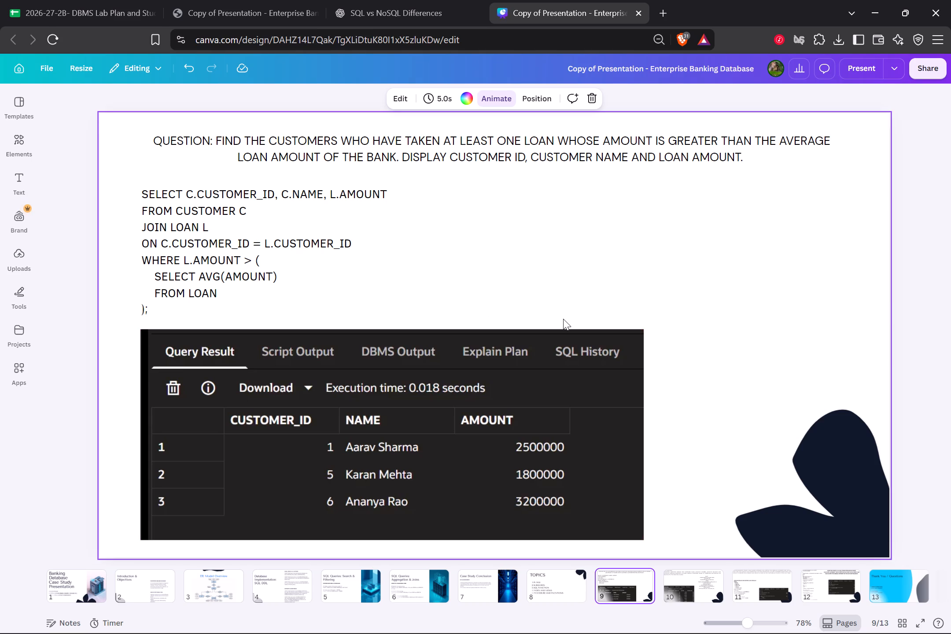
Left-align the SQL query text on page 10, the SQL function page.
{"action": "key", "text": "Right"}
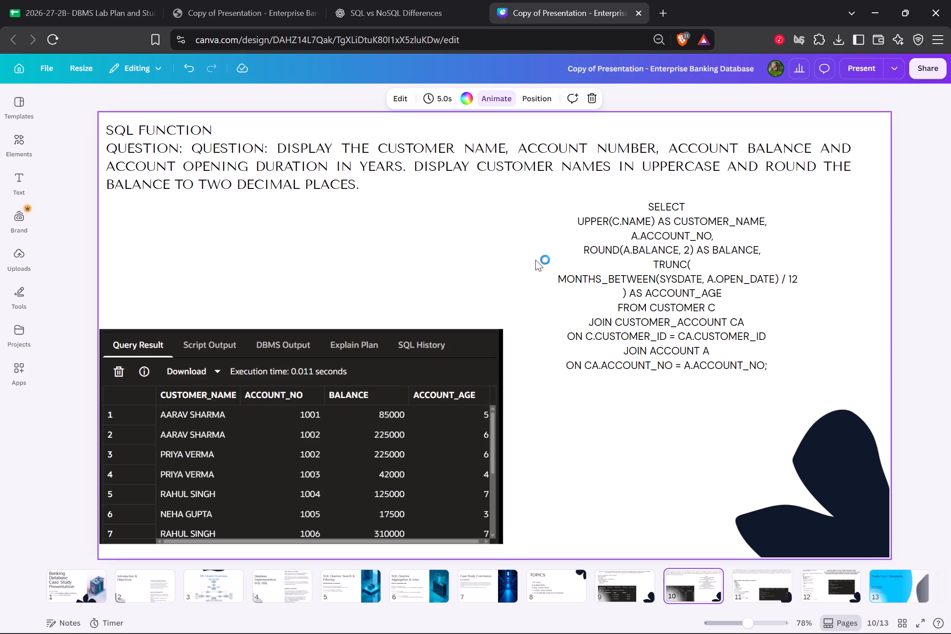
{"action": "left_click", "coordinate": [698, 267]}
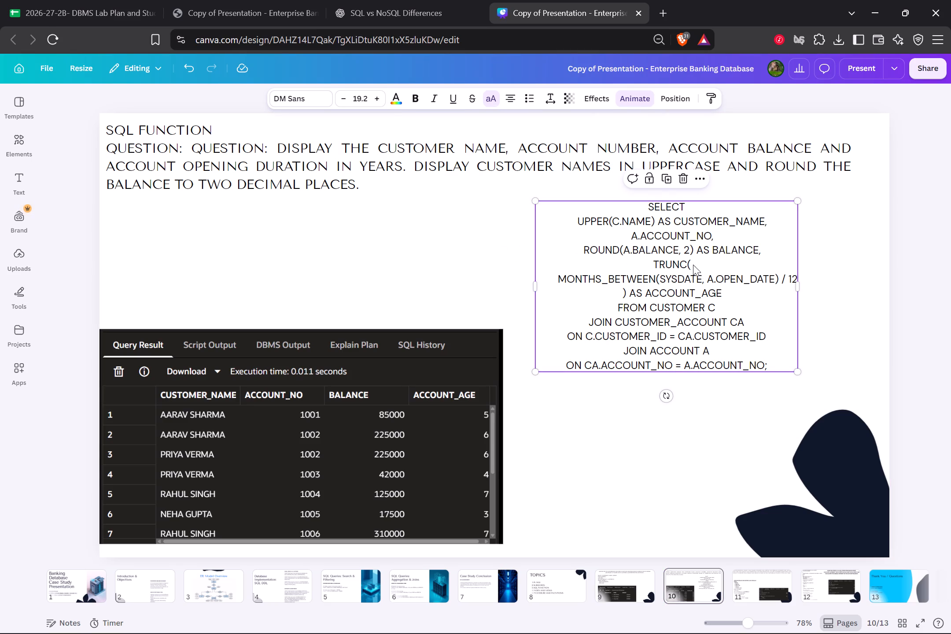
{"action": "left_click", "coordinate": [802, 286]}
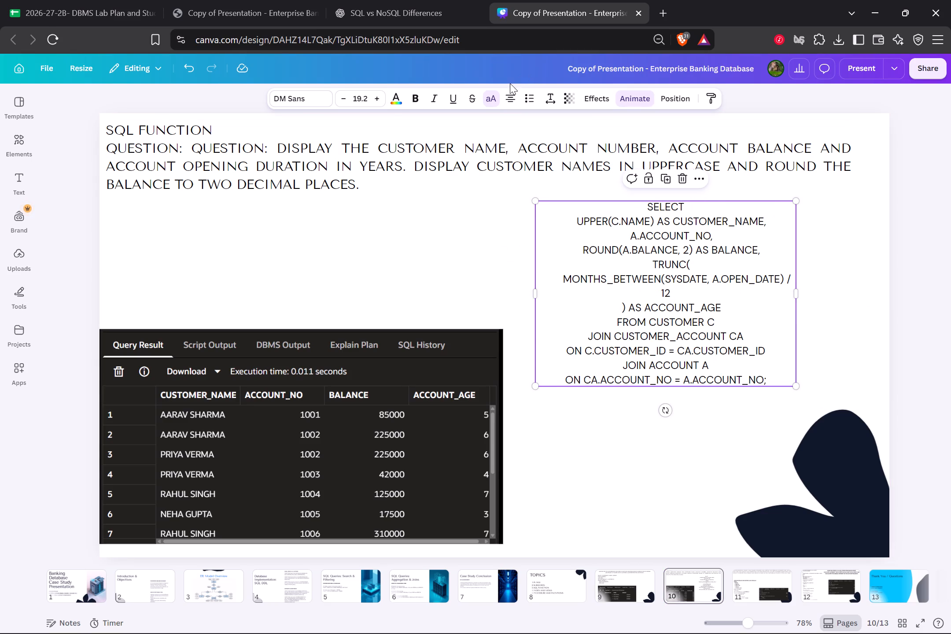
{"action": "left_click", "coordinate": [512, 102]}
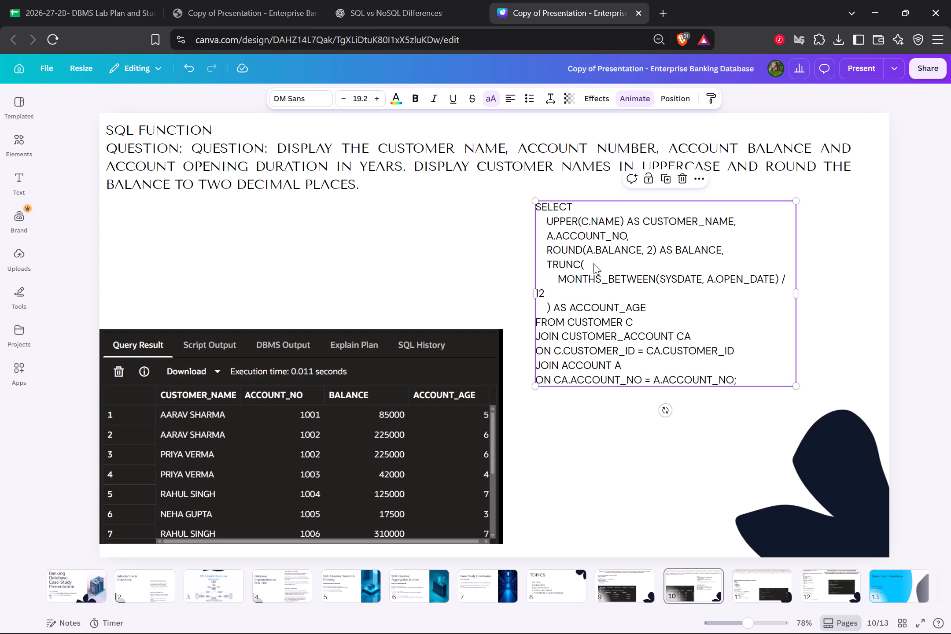
Widen the query text box on page 10 so the MONTHS_BETWEEN expression with "/ 12" fits on one line.
{"action": "left_click", "coordinate": [593, 263]}
{"action": "left_click", "coordinate": [581, 284]}
{"action": "left_click_drag", "start_coordinate": [797, 297], "coordinate": [822, 295]}
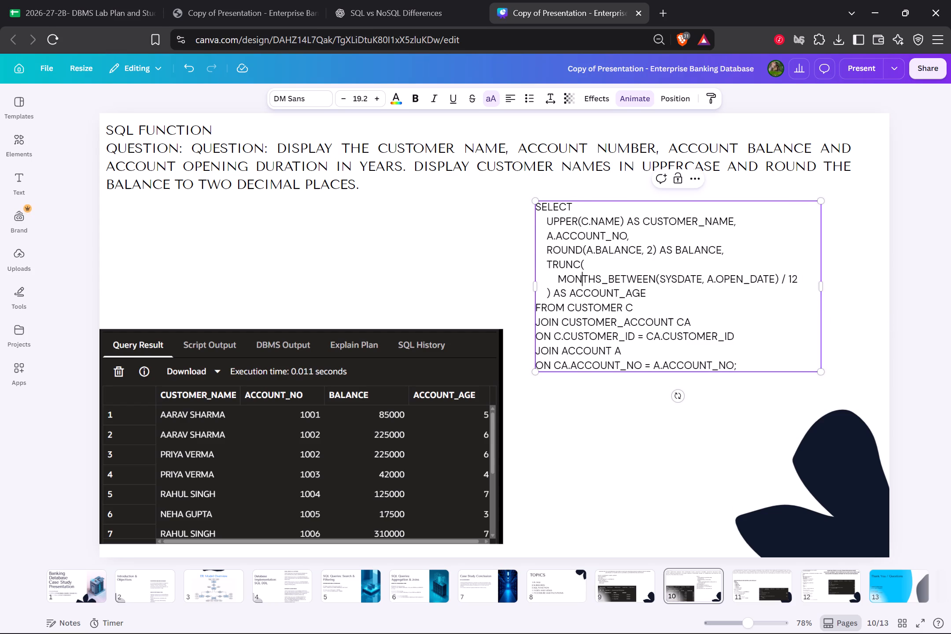
{"action": "left_click_drag", "start_coordinate": [824, 284], "coordinate": [918, 288]}
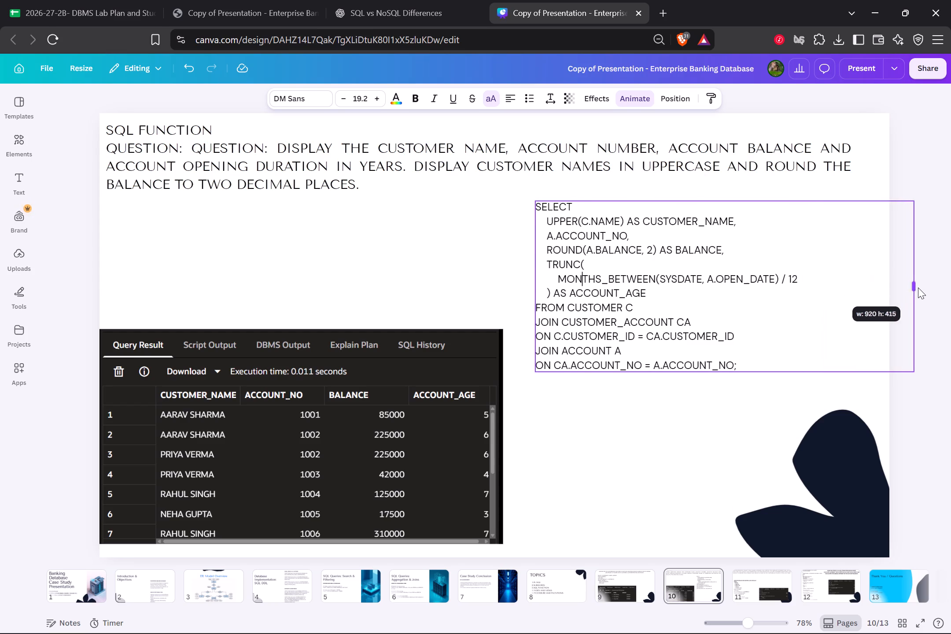
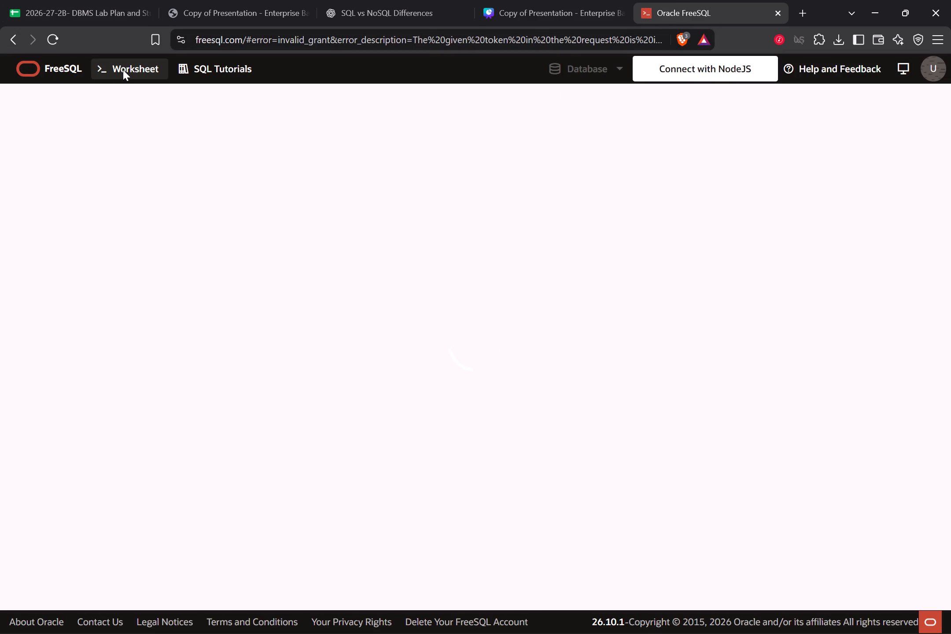
{"action": "left_click", "coordinate": [123, 70]}
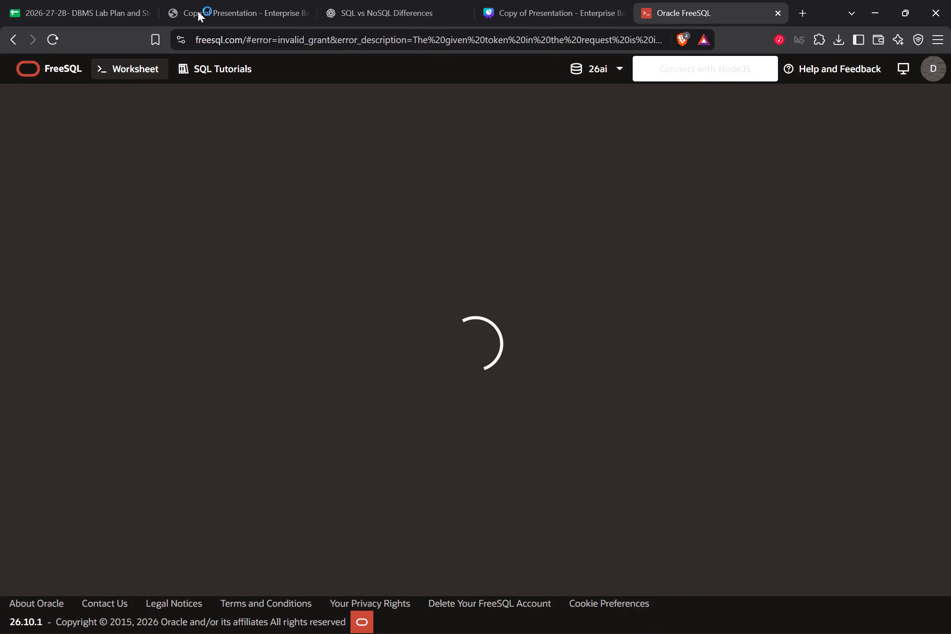
On page 11 of the Canva presentation, move the CREATE OR REPLACE VIEW query text up to just below the question.
{"action": "left_click", "coordinate": [446, 0]}
{"action": "left_click", "coordinate": [564, 0]}
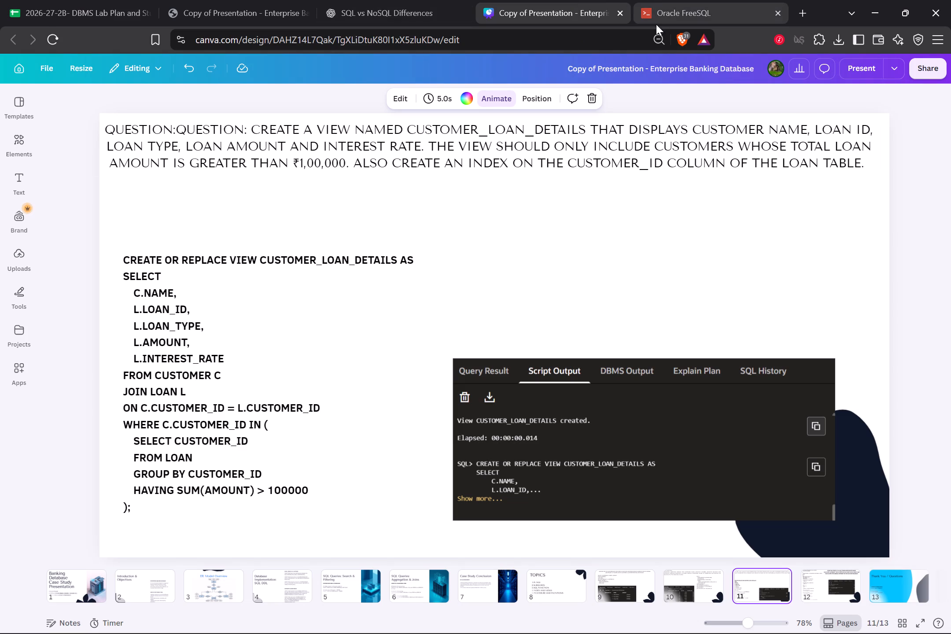
{"action": "left_click", "coordinate": [161, 387]}
{"action": "left_click_drag", "start_coordinate": [298, 352], "coordinate": [294, 292]}
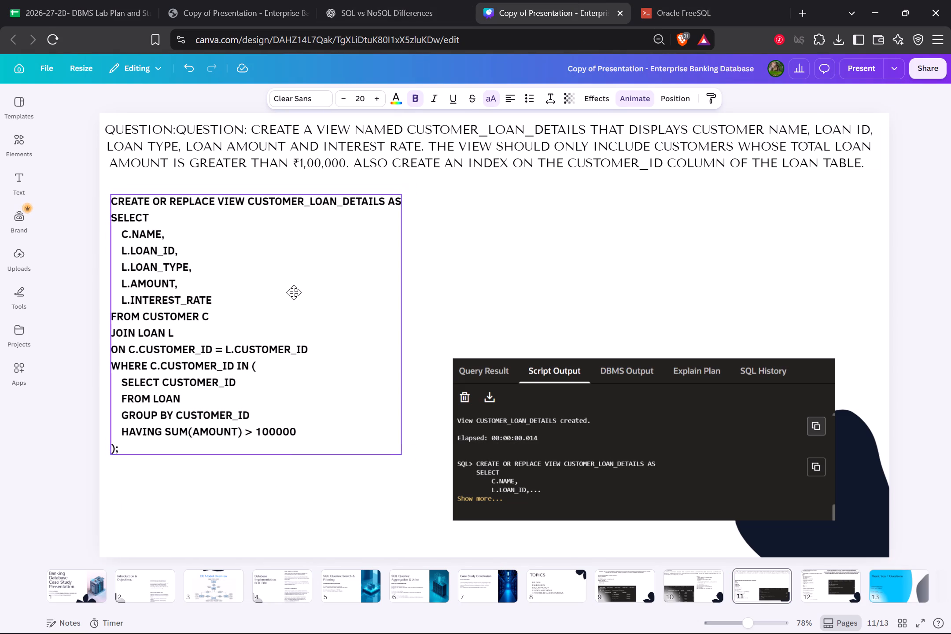
{"action": "left_click_drag", "start_coordinate": [294, 292], "coordinate": [294, 292]}
{"action": "left_click", "coordinate": [547, 418]}
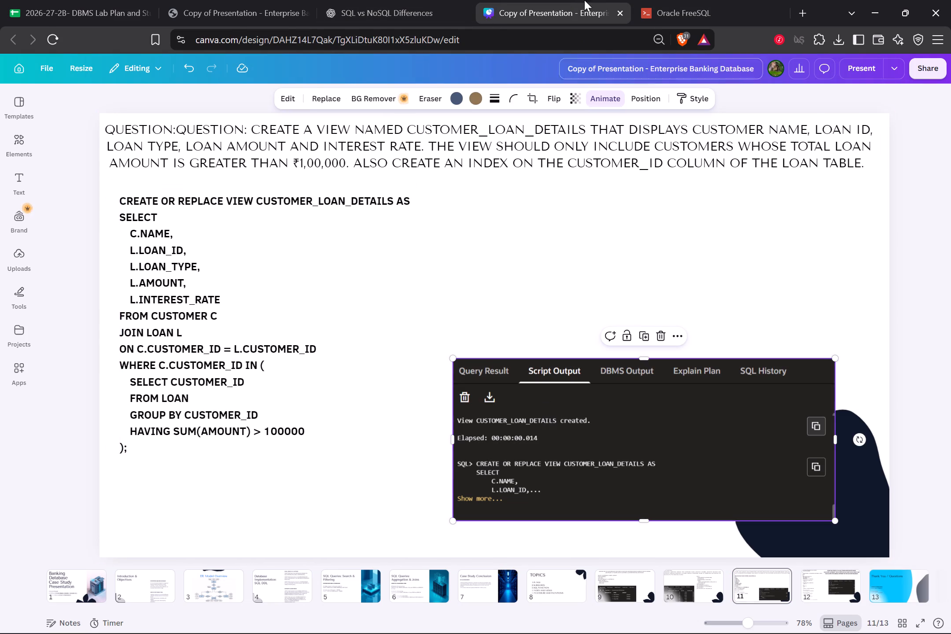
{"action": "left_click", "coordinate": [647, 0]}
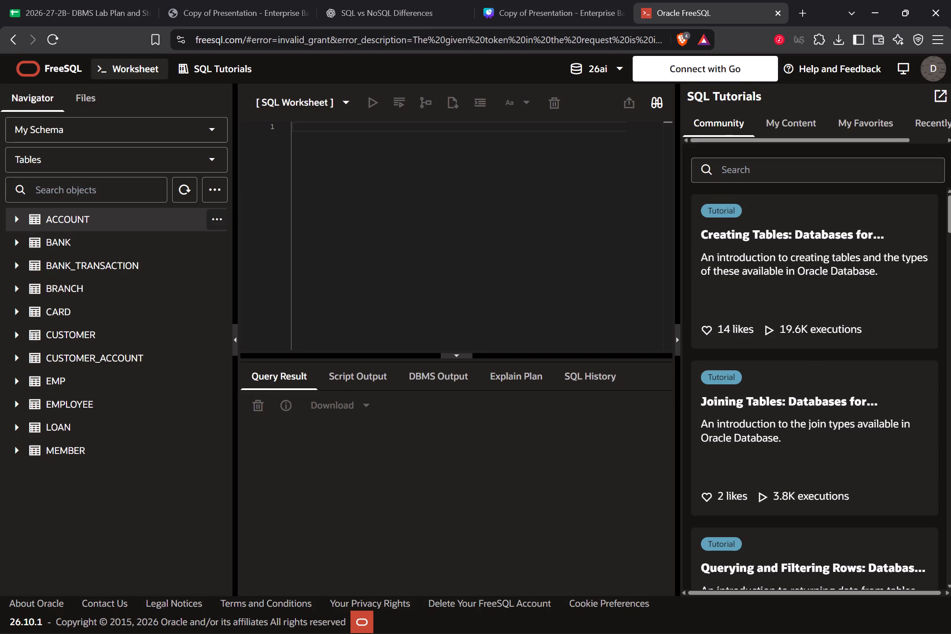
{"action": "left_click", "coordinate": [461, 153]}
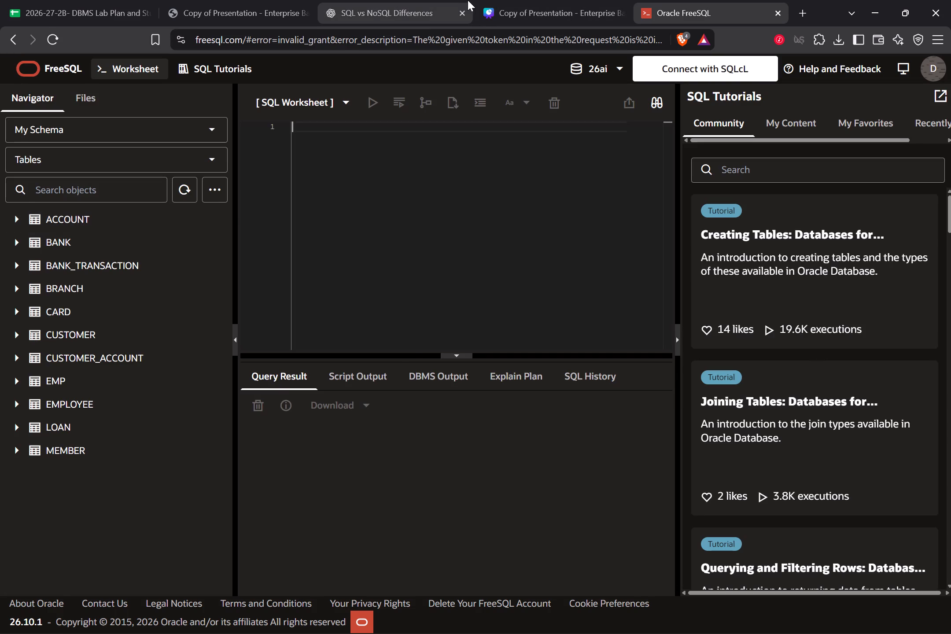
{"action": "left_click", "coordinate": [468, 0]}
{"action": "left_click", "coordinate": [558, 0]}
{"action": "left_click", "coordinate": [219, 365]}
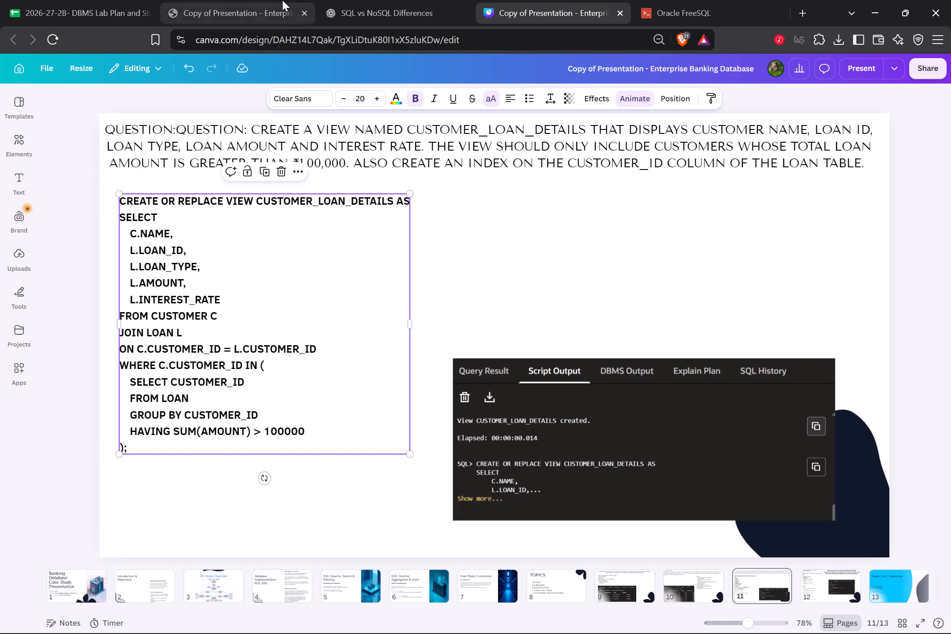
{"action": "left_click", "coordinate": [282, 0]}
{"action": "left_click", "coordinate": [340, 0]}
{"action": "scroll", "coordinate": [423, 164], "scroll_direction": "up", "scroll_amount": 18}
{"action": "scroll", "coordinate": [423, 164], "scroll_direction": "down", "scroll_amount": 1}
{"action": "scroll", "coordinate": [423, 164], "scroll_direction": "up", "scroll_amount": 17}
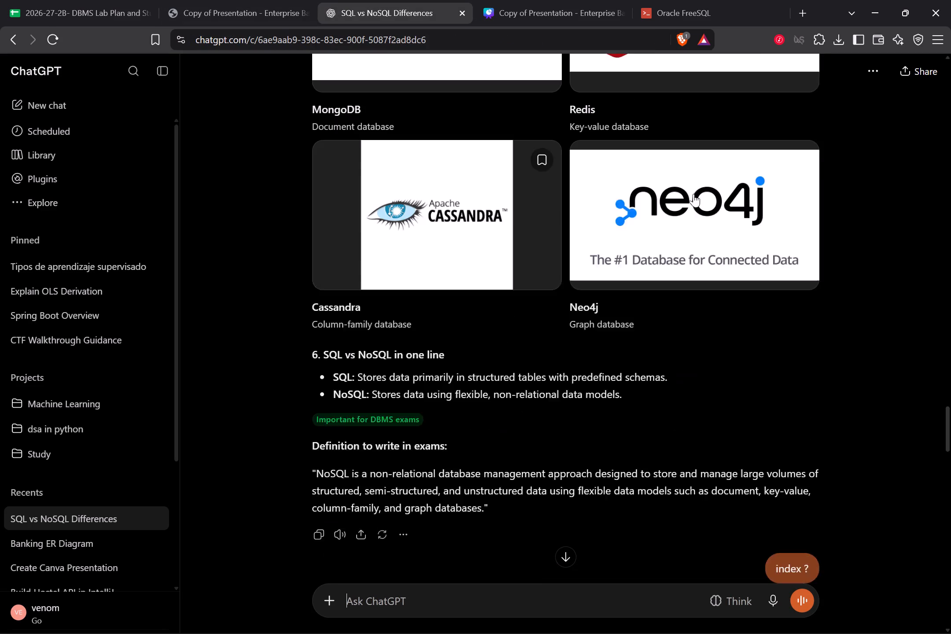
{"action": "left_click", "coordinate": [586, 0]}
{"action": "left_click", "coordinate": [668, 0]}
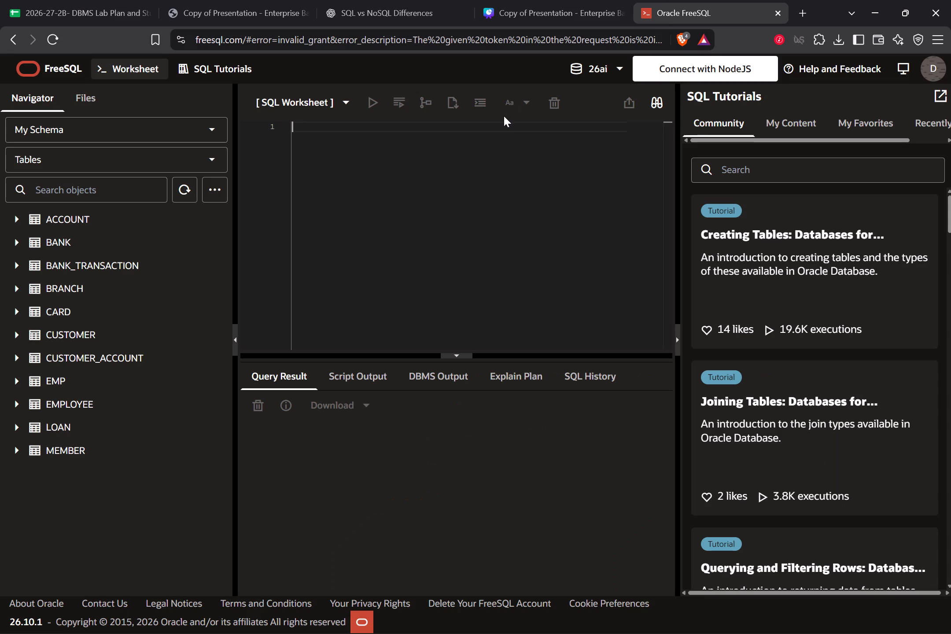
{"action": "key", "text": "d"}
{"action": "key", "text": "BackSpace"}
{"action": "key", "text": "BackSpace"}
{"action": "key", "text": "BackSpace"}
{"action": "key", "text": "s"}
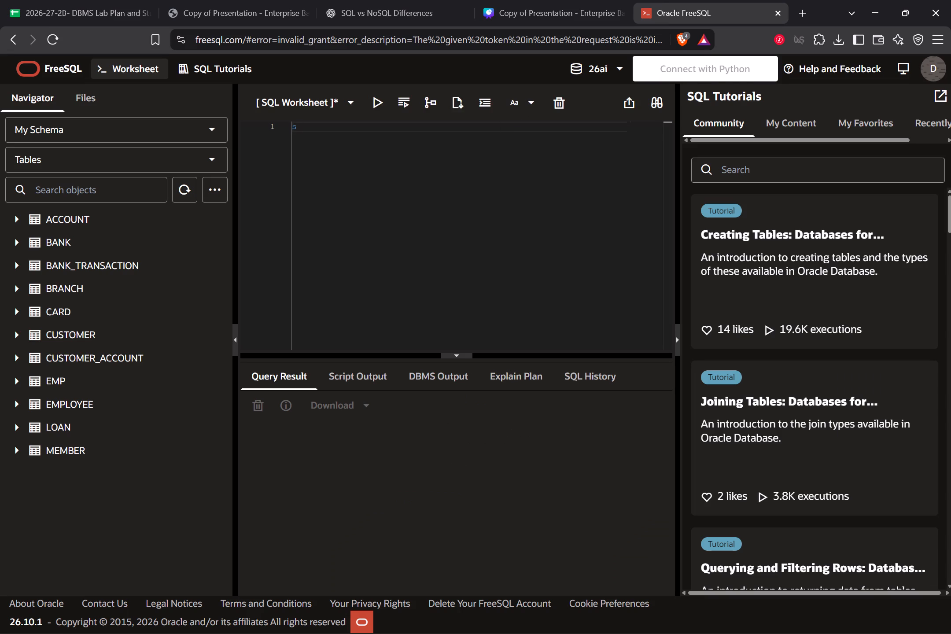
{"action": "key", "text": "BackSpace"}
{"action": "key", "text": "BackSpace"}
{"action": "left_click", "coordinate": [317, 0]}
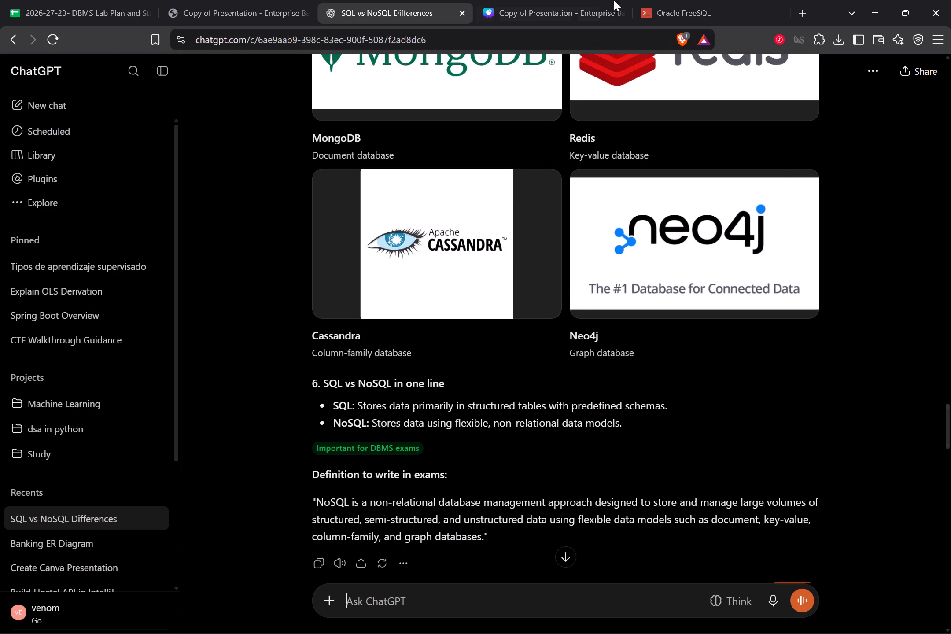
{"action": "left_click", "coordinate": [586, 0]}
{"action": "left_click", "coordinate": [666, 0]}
Copy the view name CUSTOMER_LOAN_DETAILS from the first line of the query text on page 11 in Canva.
{"action": "left_click", "coordinate": [573, 11]}
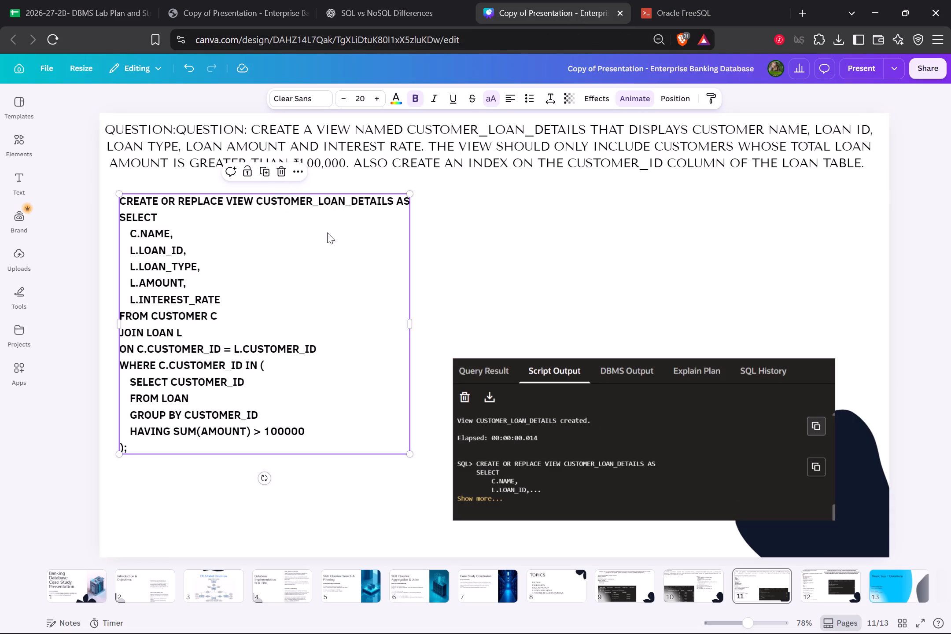
{"action": "left_click", "coordinate": [258, 203]}
{"action": "left_click", "coordinate": [258, 203]}
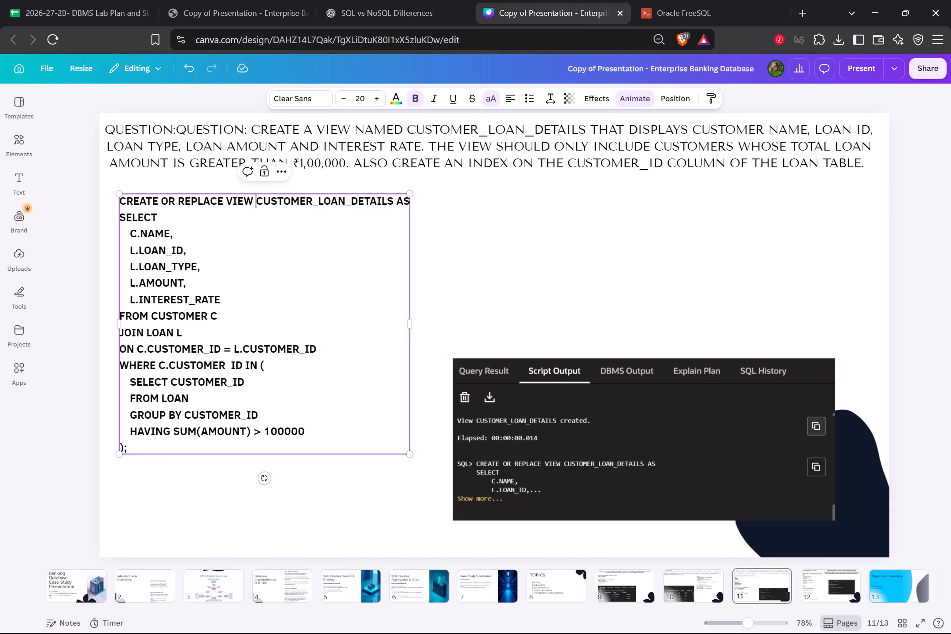
{"action": "left_click_drag", "start_coordinate": [258, 203], "coordinate": [391, 200]}
{"action": "key", "text": "ctrl+c"}
{"action": "left_click", "coordinate": [457, 232]}
In the FreeSQL worksheet, write and run "select * from CUSTOMER_LOAN_DETAILS;" using the copied view name.
{"action": "left_click", "coordinate": [661, 0]}
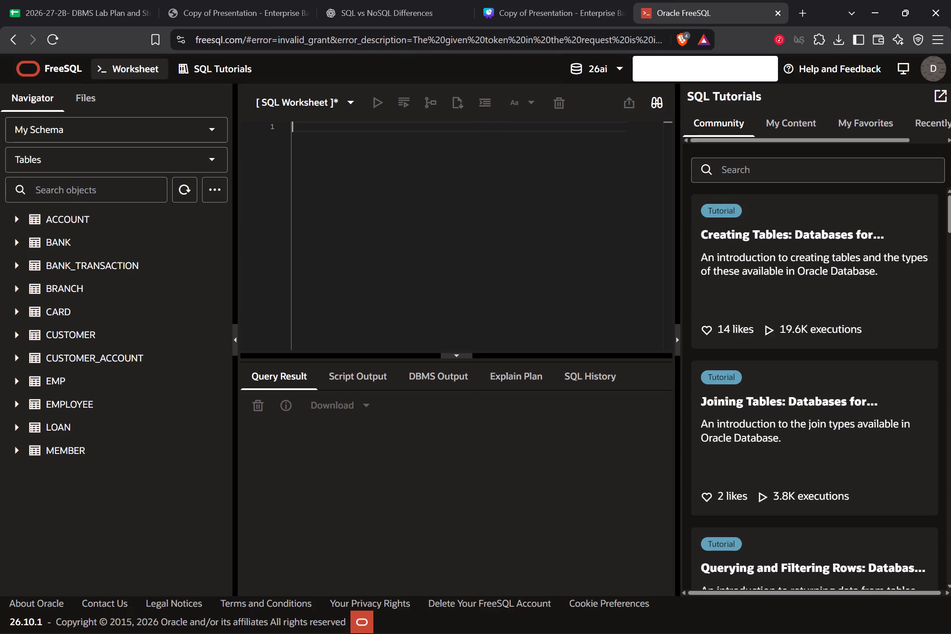
{"action": "left_click", "coordinate": [394, 200]}
{"action": "type", "text": "se"}
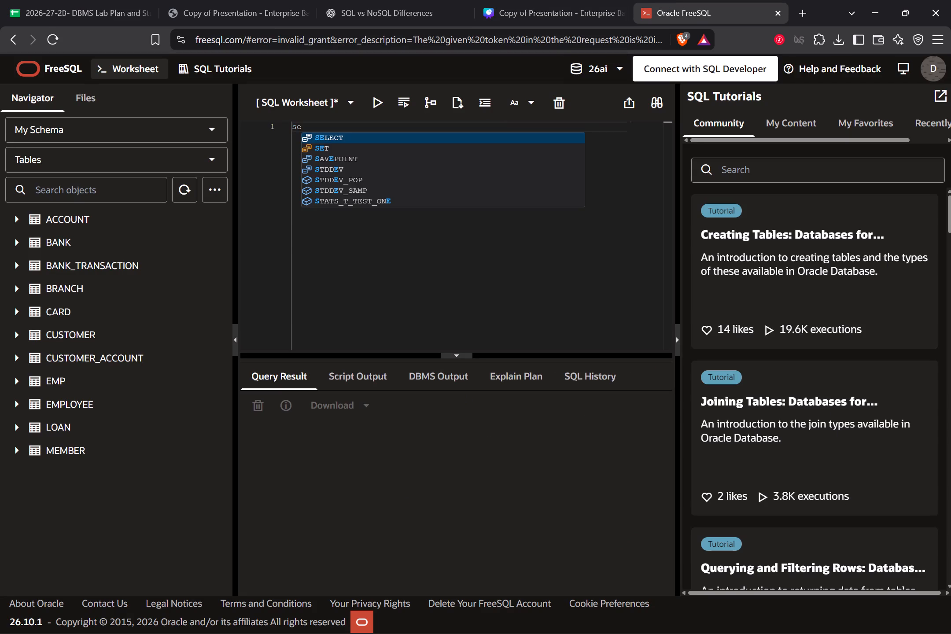
{"action": "type", "text": "lect * form"}
{"action": "key", "text": "BackSpace"}
{"action": "key", "text": "BackSpace"}
{"action": "key", "text": "BackSpace"}
{"action": "type", "text": "rom"}
{"action": "key", "text": "space"}
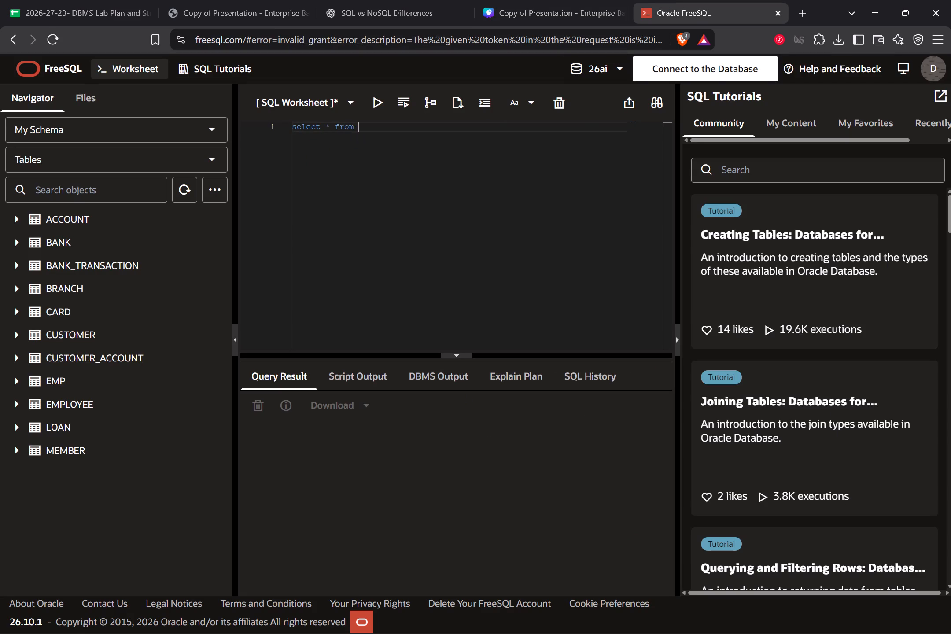
{"action": "key", "text": "ctrl+v"}
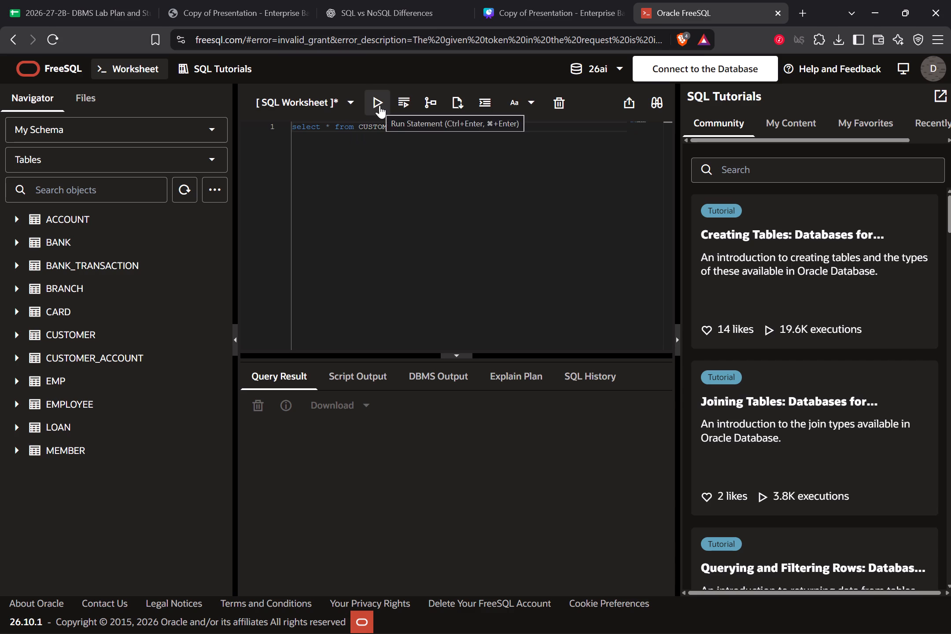
{"action": "key", "text": "semicolon"}
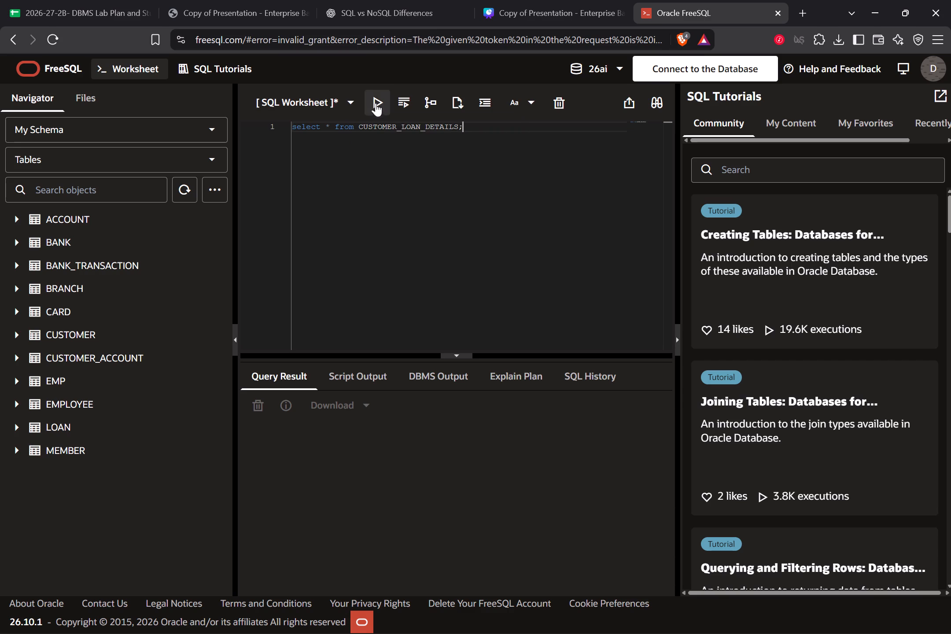
{"action": "left_click", "coordinate": [371, 91]}
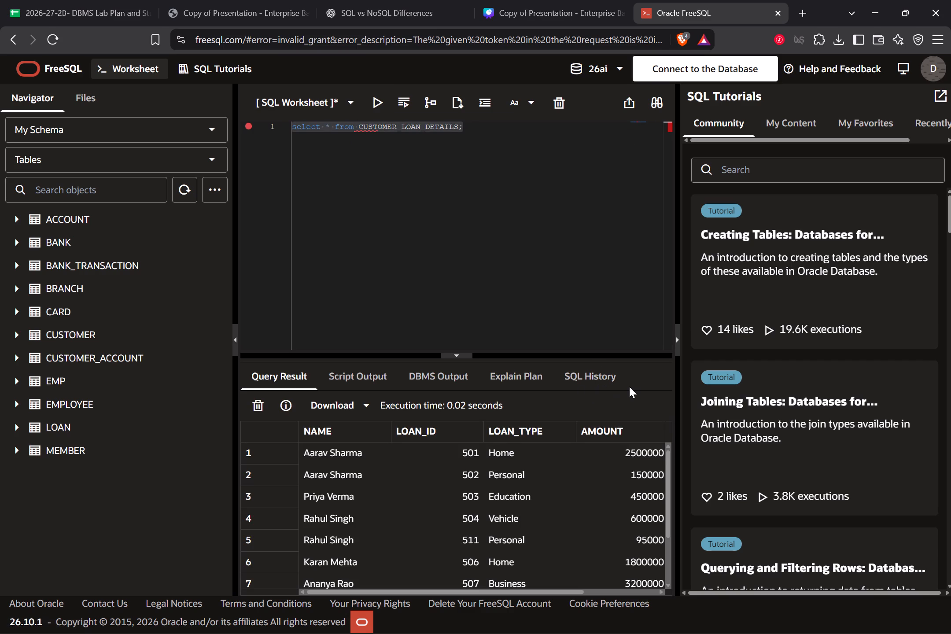
Capture a screenshot of the Query Result area showing the CUSTOMER_LOAN_DETAILS rows.
{"action": "key", "text": "shift+super+s"}
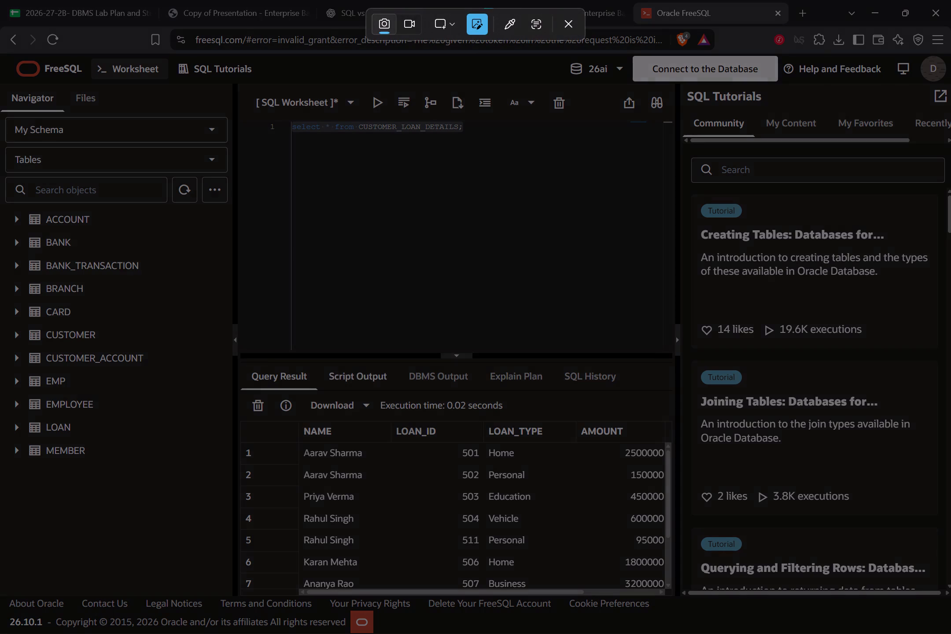
{"action": "left_click_drag", "start_coordinate": [239, 358], "coordinate": [687, 595]}
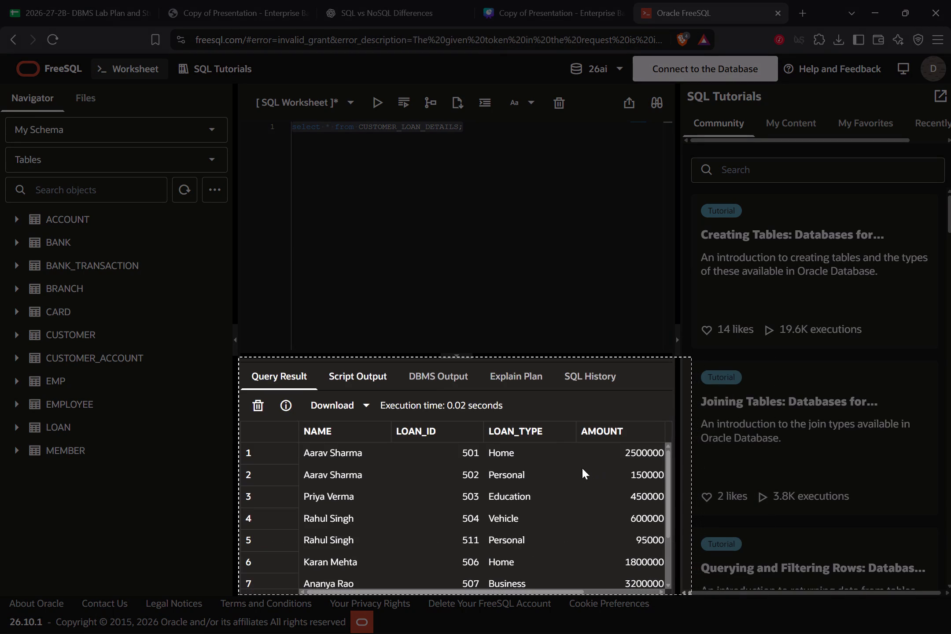
{"action": "left_click", "coordinate": [342, 315]}
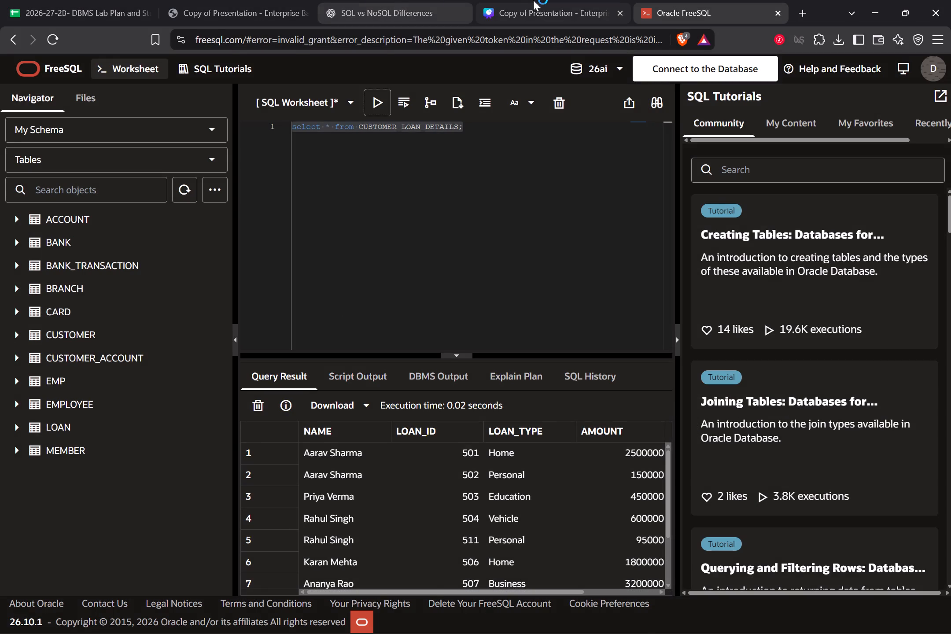
On page 11 in Canva, move the Script Output screenshot up beside the query text, just below the question.
{"action": "left_click", "coordinate": [533, 0]}
{"action": "left_click", "coordinate": [656, 440]}
{"action": "left_click_drag", "start_coordinate": [658, 441], "coordinate": [670, 287]}
Paste the Query Result screenshot on page 11, shrink it and left-align it below the Script Output screenshot, shifting that one up to make room.
{"action": "key", "text": "ctrl+v"}
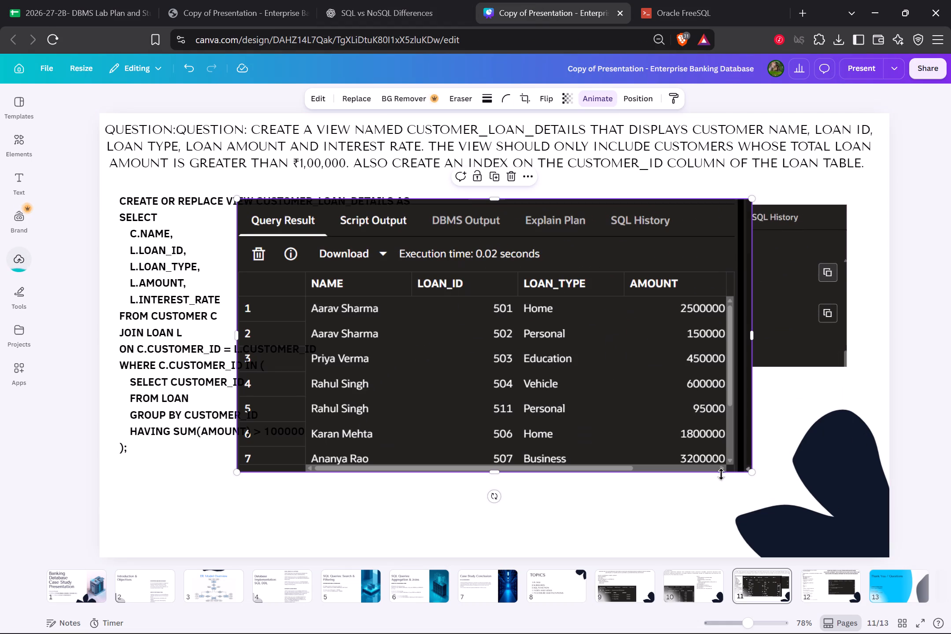
{"action": "left_click_drag", "start_coordinate": [750, 470], "coordinate": [619, 407]}
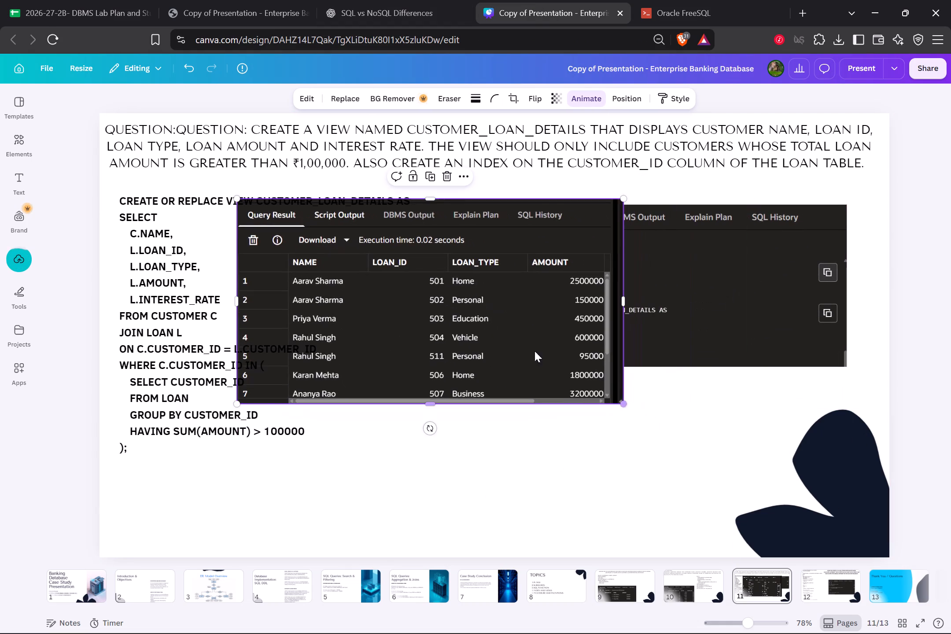
{"action": "left_click_drag", "start_coordinate": [518, 331], "coordinate": [756, 489]}
{"action": "left_click", "coordinate": [689, 304]}
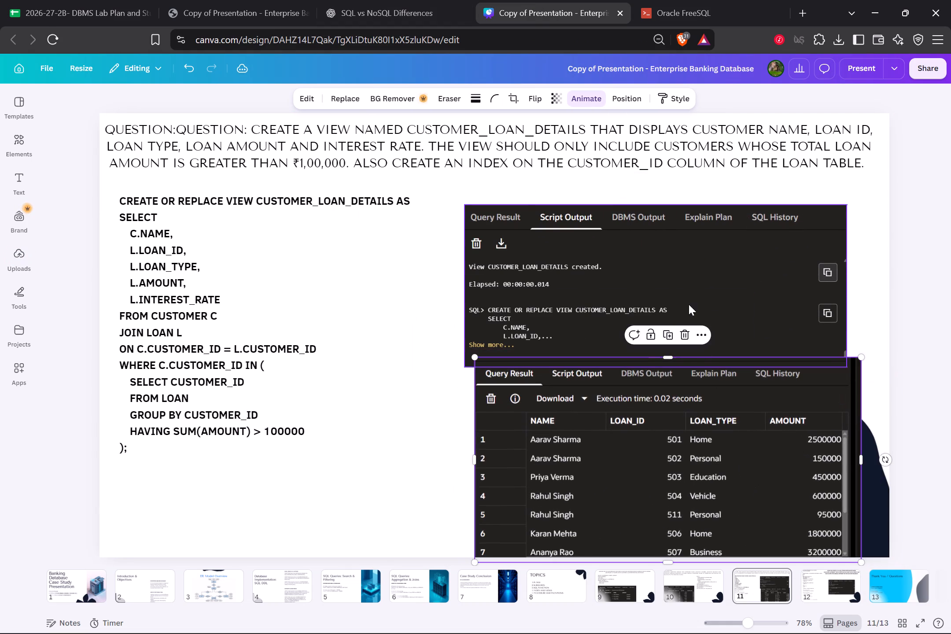
{"action": "left_click_drag", "start_coordinate": [689, 304], "coordinate": [688, 281]}
{"action": "left_click", "coordinate": [687, 435]}
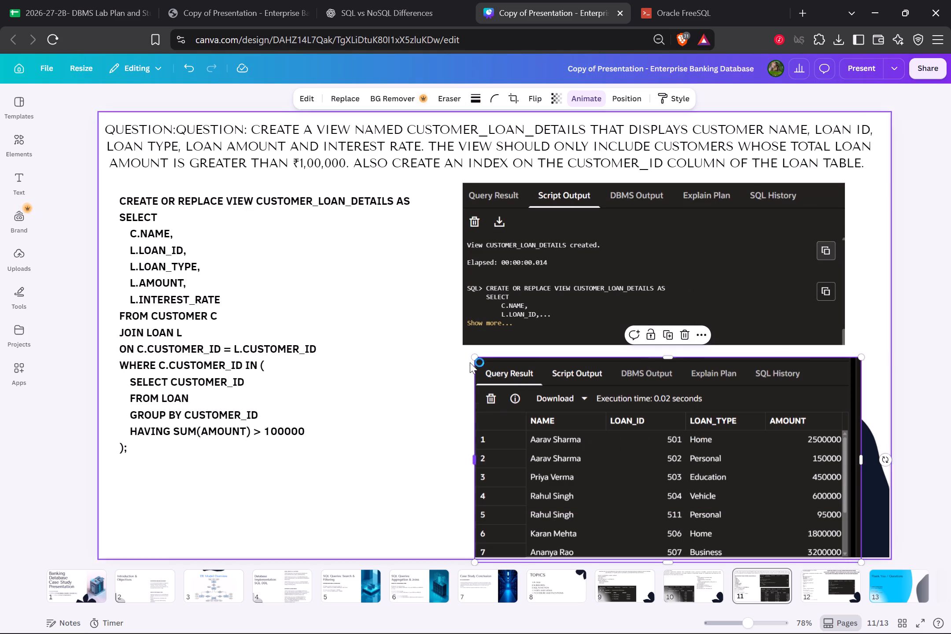
{"action": "left_click_drag", "start_coordinate": [472, 359], "coordinate": [512, 391]}
{"action": "left_click_drag", "start_coordinate": [643, 451], "coordinate": [604, 425]}
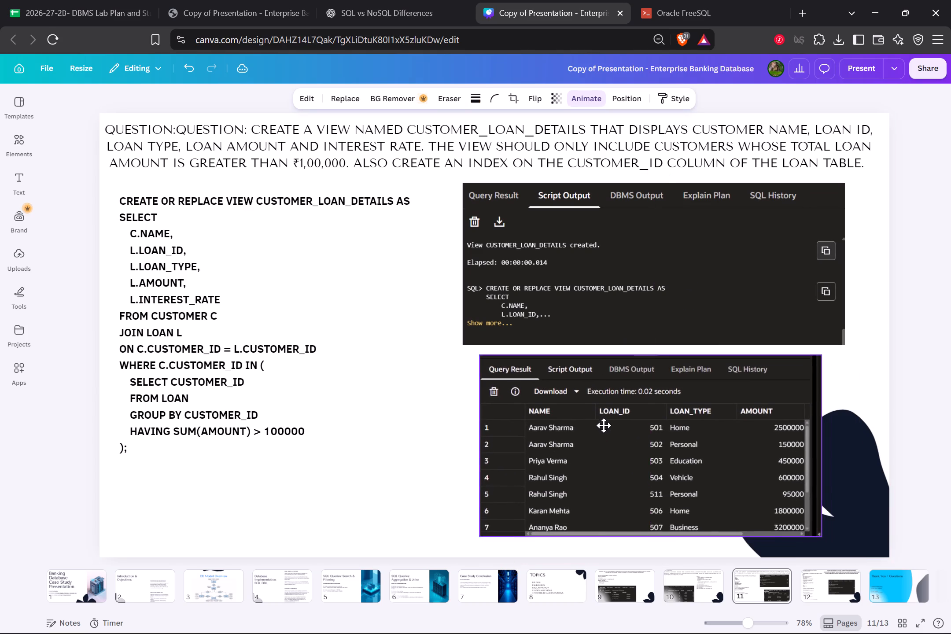
{"action": "left_click_drag", "start_coordinate": [604, 425], "coordinate": [587, 428]}
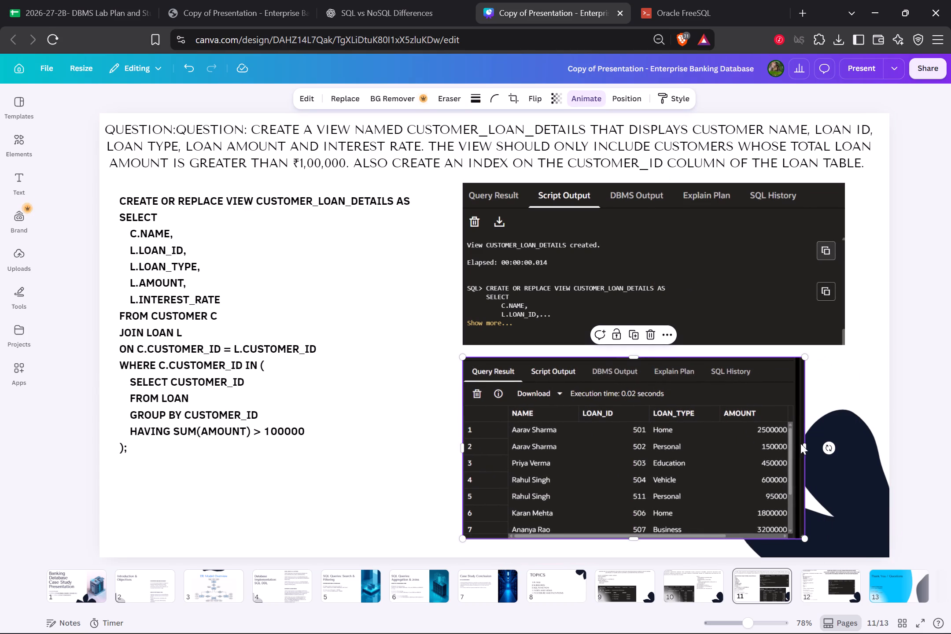
{"action": "left_click_drag", "start_coordinate": [807, 448], "coordinate": [831, 453]}
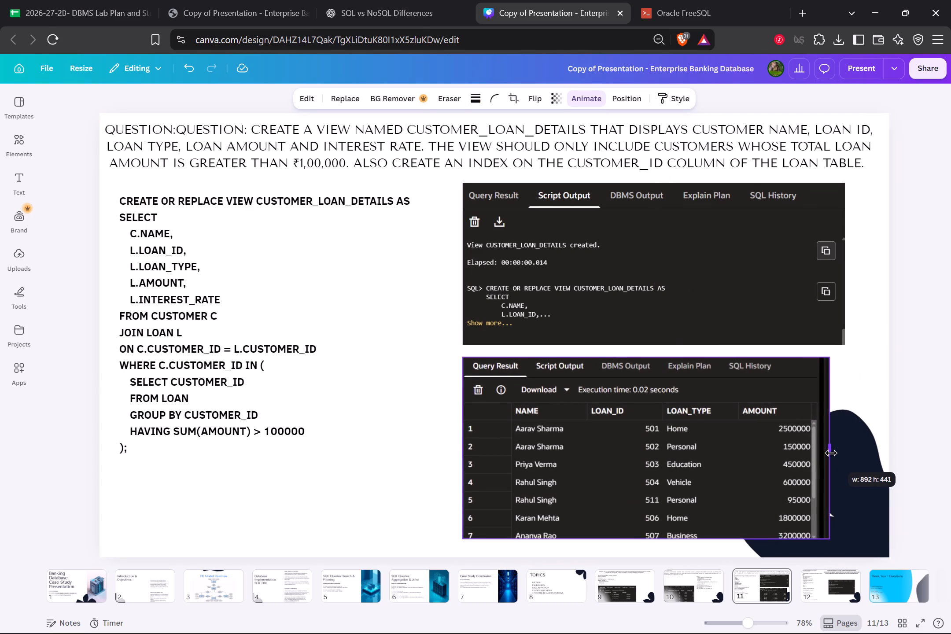
{"action": "left_click_drag", "start_coordinate": [831, 453], "coordinate": [815, 455]}
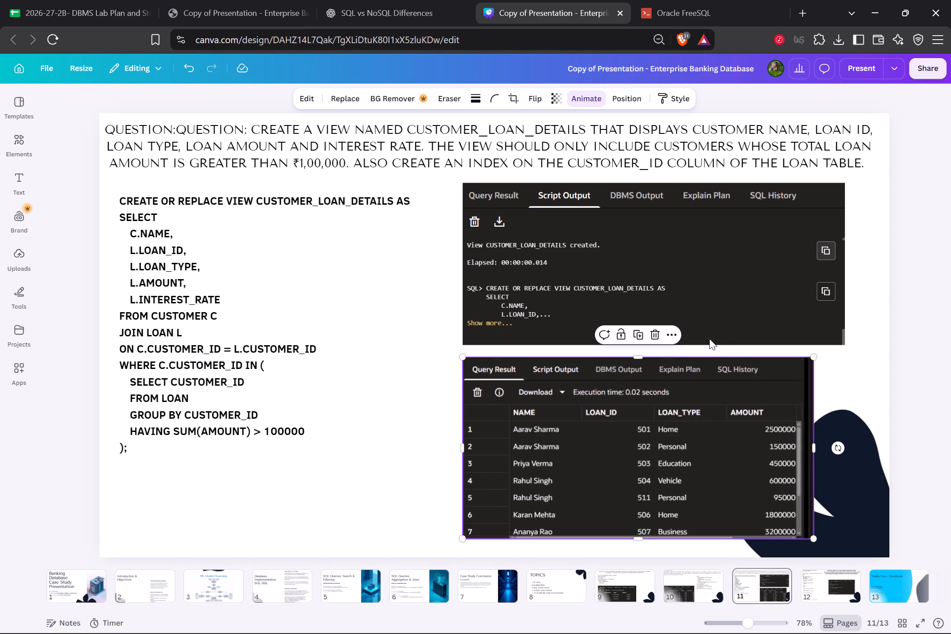
Move the Script Output screenshot down so it sits directly against the top edge of the Query Result screenshot.
{"action": "left_click", "coordinate": [758, 302]}
{"action": "left_click_drag", "start_coordinate": [758, 302], "coordinate": [758, 310]}
{"action": "left_click", "coordinate": [758, 310]}
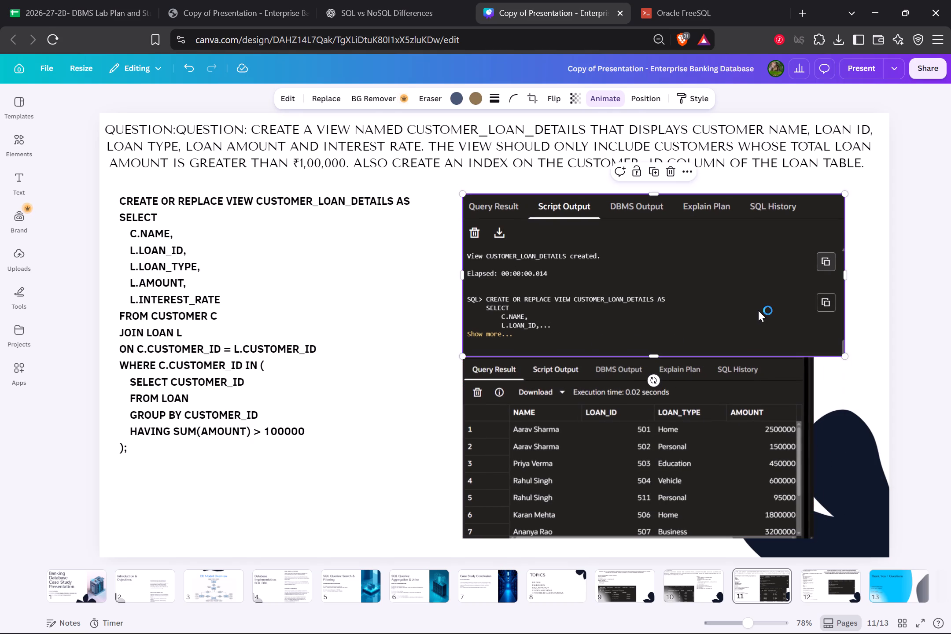
{"action": "left_click", "coordinate": [406, 398]}
{"action": "left_click", "coordinate": [452, 388]}
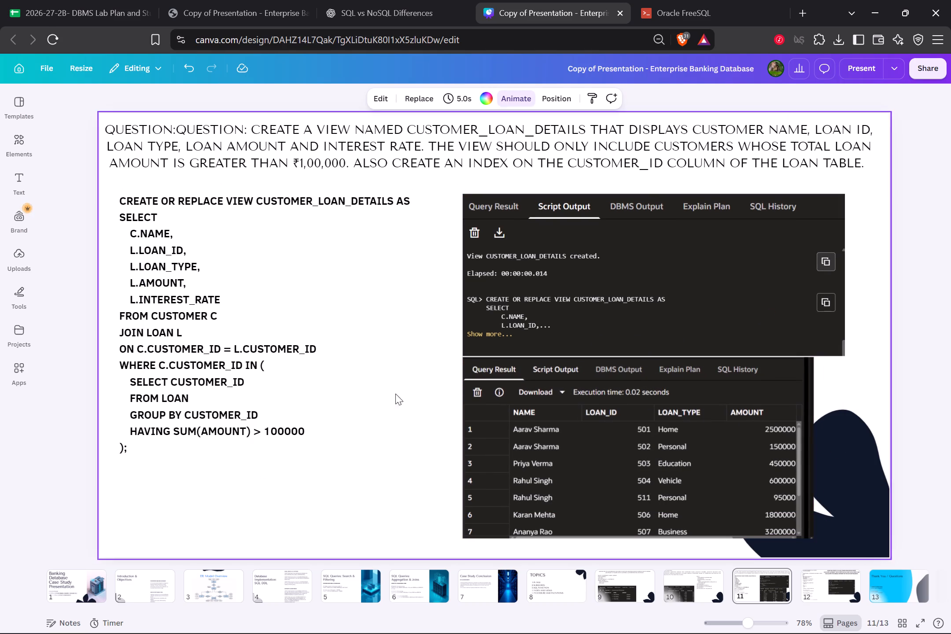
Start a new line reading "SELECT * FROM" after the closing ");" of page 11's query text, and try to paste the view name after it.
{"action": "left_click", "coordinate": [281, 423]}
{"action": "left_click", "coordinate": [275, 446]}
{"action": "left_click", "coordinate": [275, 446]}
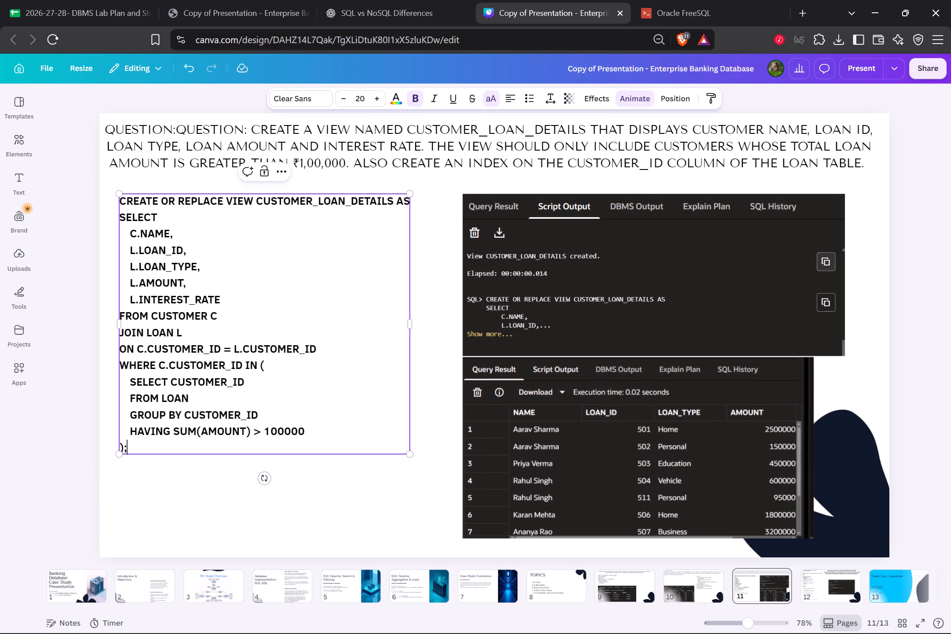
{"action": "key", "text": "Return"}
{"action": "type", "text": "selct *"}
{"action": "key", "text": "BackSpace"}
{"action": "key", "text": "BackSpace"}
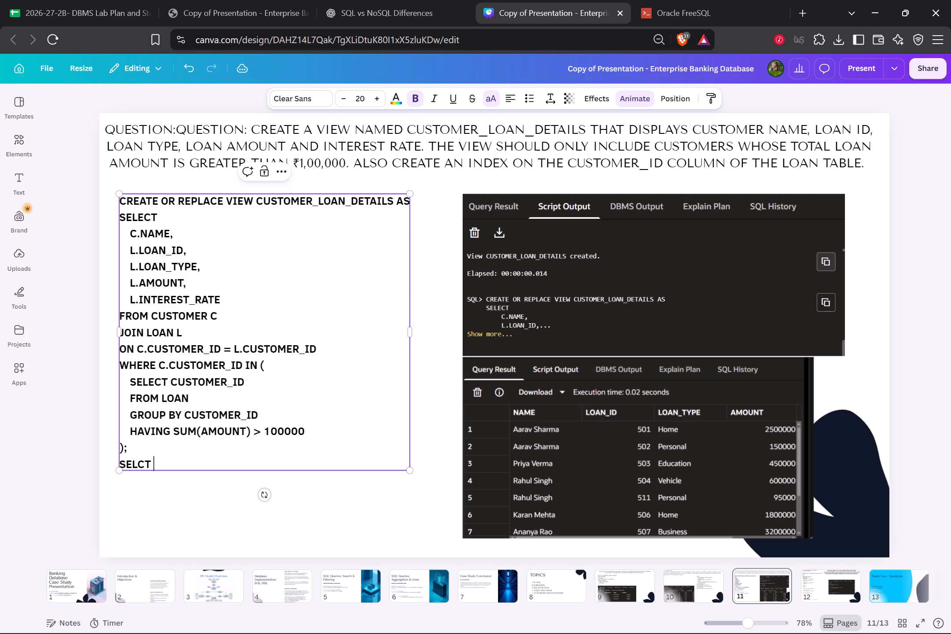
{"action": "key", "text": "BackSpace"}
{"action": "key", "text": "BackSpace"}
{"action": "type", "text": "ect * from"}
{"action": "key", "text": "space"}
{"action": "key", "text": "ctrl+v"}
{"action": "key", "text": "ctrl+v"}
{"action": "left_click", "coordinate": [275, 457]}
{"action": "key", "text": "ctrl+v"}
{"action": "key", "text": "ctrl+v"}
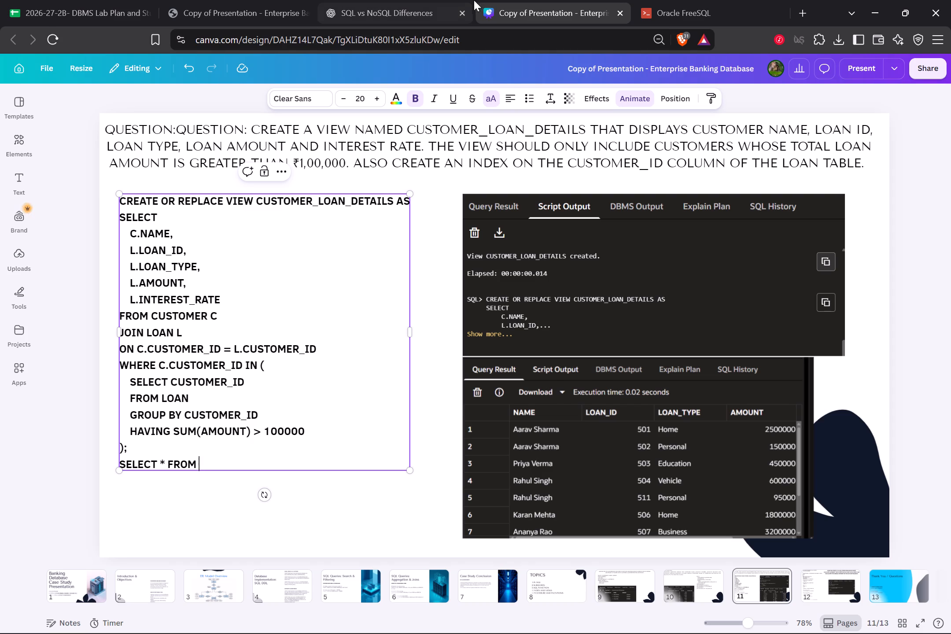
Switch to the FreeSQL worksheet and copy the whole statement "select * from CUSTOMER_LOAN_DETAILS;".
{"action": "left_click", "coordinate": [428, 1]}
{"action": "left_click", "coordinate": [515, 0]}
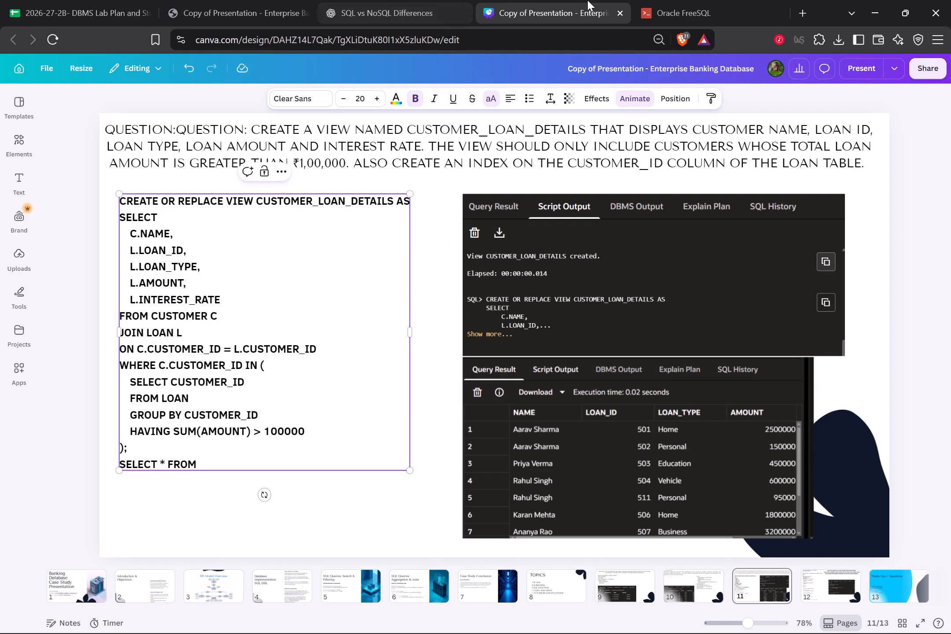
{"action": "left_click", "coordinate": [587, 0]}
{"action": "left_click", "coordinate": [394, 0]}
{"action": "left_click", "coordinate": [520, 0]}
{"action": "left_click", "coordinate": [447, 12]}
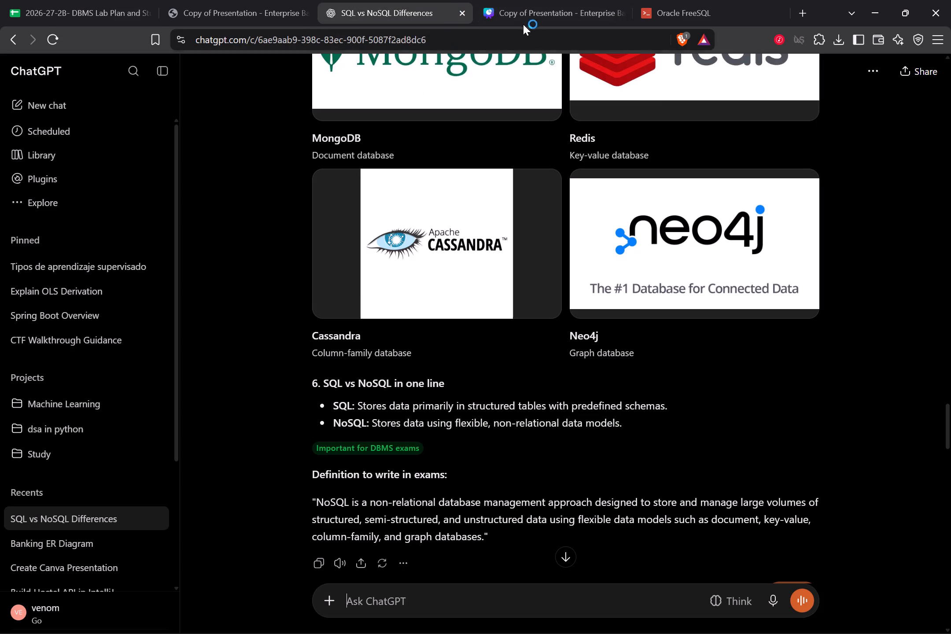
{"action": "left_click_drag", "start_coordinate": [536, 20], "coordinate": [541, 19]}
{"action": "left_click", "coordinate": [728, 0]}
{"action": "left_click_drag", "start_coordinate": [534, 114], "coordinate": [282, 167]}
{"action": "left_click", "coordinate": [510, 158]}
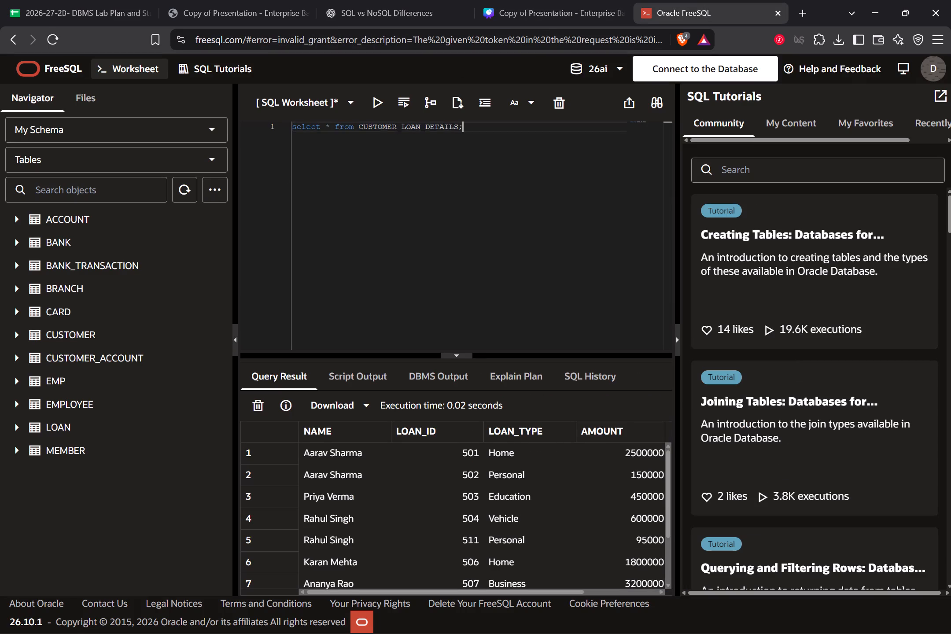
{"action": "left_click_drag", "start_coordinate": [511, 158], "coordinate": [245, 114]}
{"action": "left_click", "coordinate": [475, 153]}
{"action": "left_click_drag", "start_coordinate": [504, 134], "coordinate": [442, 137]}
{"action": "left_click_drag", "start_coordinate": [355, 127], "coordinate": [463, 127]}
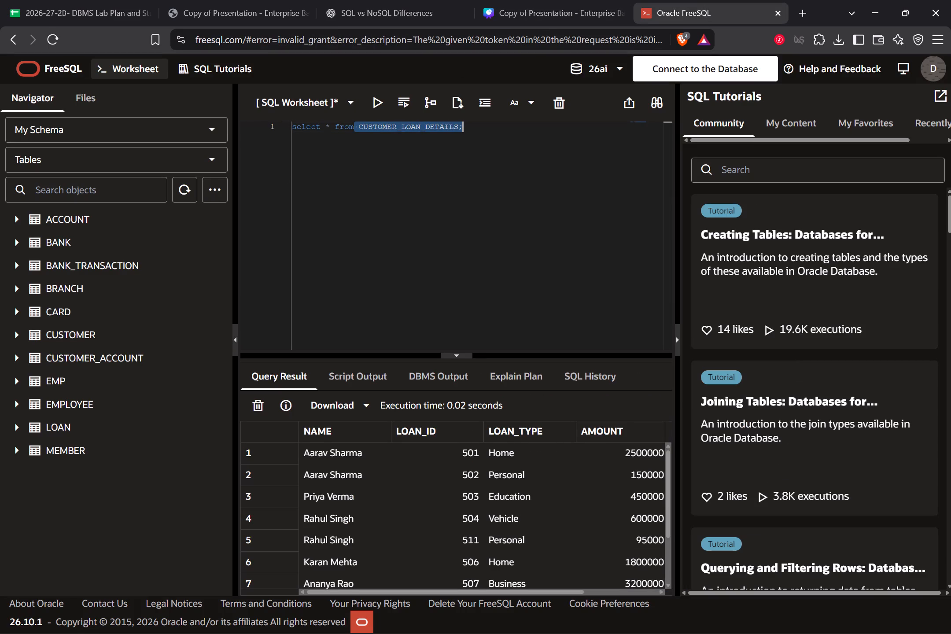
{"action": "left_click", "coordinate": [472, 127]}
{"action": "left_click_drag", "start_coordinate": [474, 127], "coordinate": [286, 128]}
{"action": "key", "text": "ctrl+c"}
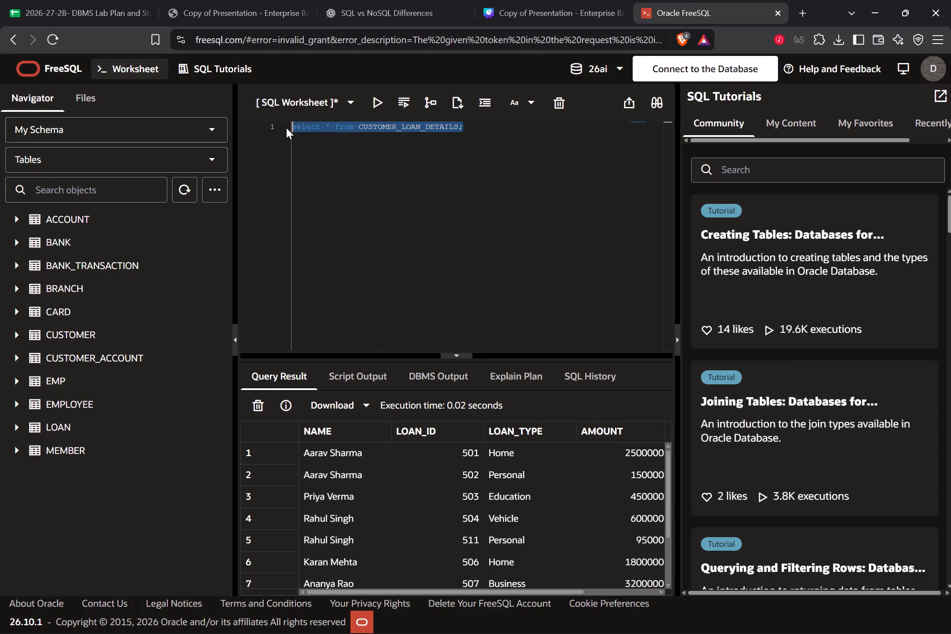
Back in Canva, replace the partial last line of page 11's query text with the copied statement "SELECT * FROM CUSTOMER_LOAN_DETAILS;".
{"action": "left_click", "coordinate": [364, 0]}
{"action": "left_click", "coordinate": [487, 0]}
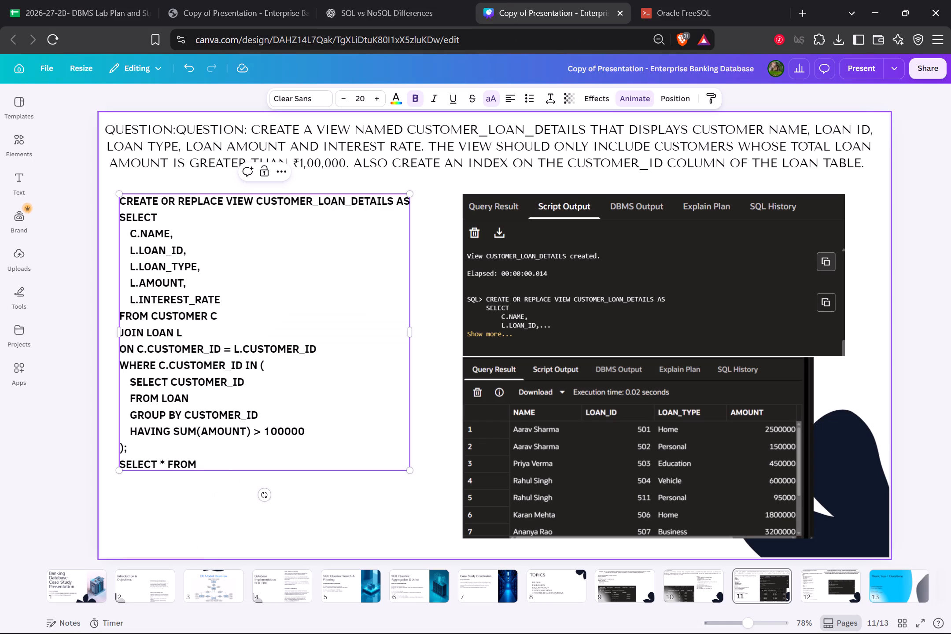
{"action": "left_click", "coordinate": [240, 468]}
{"action": "key", "text": "ctrl+BackSpace"}
{"action": "key", "text": "ctrl+BackSpace"}
{"action": "key", "text": "ctrl+BackSpace"}
{"action": "key", "text": "ctrl+v"}
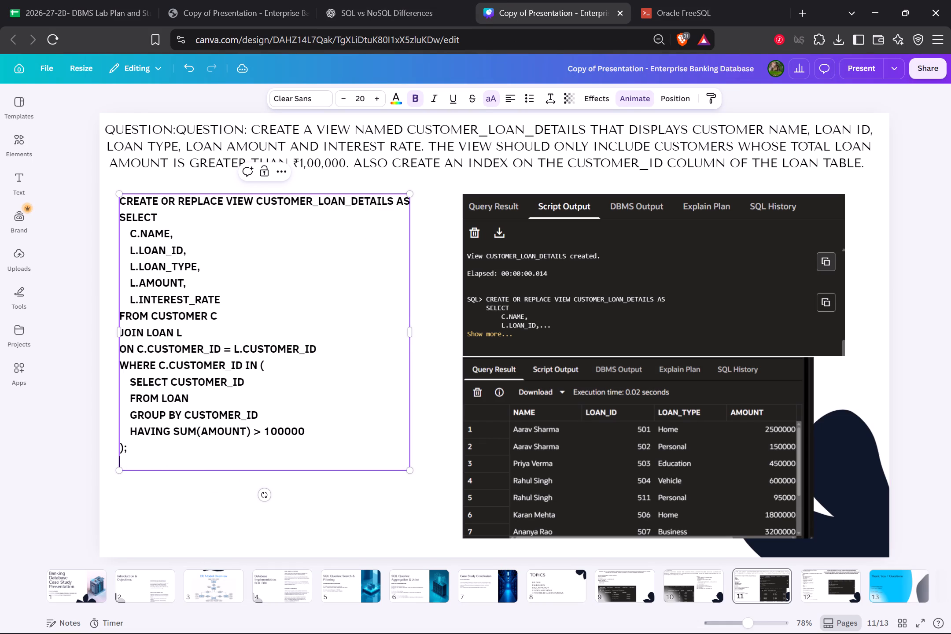
{"action": "left_click", "coordinate": [447, 254]}
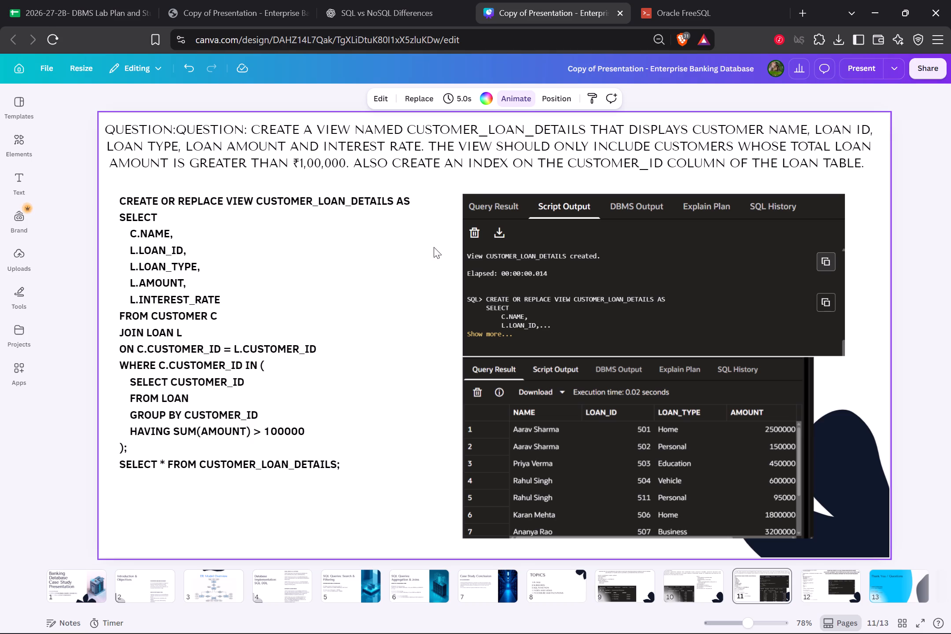
Return the presentation to page 1 and check the CA2 marks and remarks in the assessment spreadsheet's Case study allocation -2B sheet.
{"action": "left_click", "coordinate": [93, 585]}
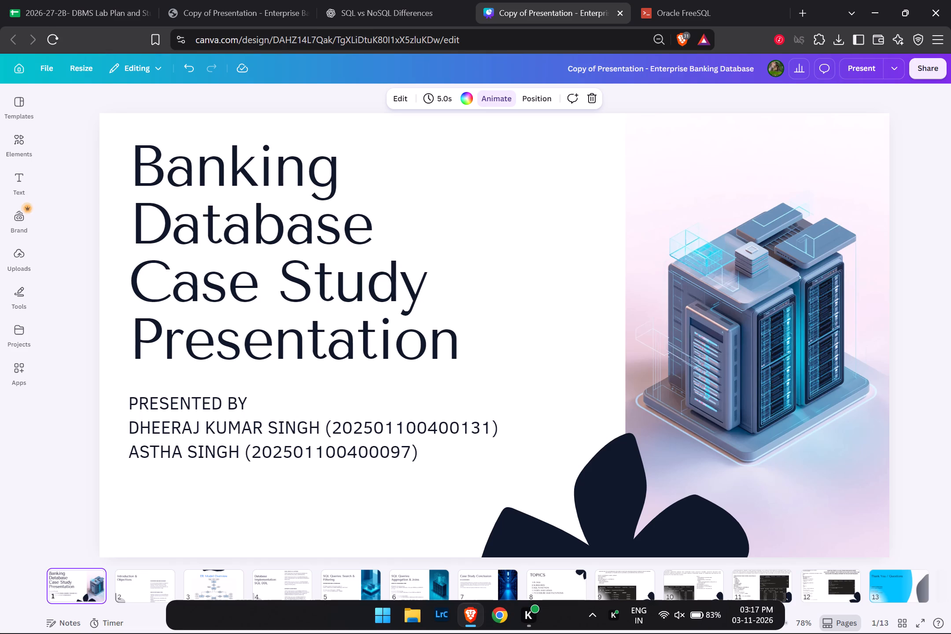
{"action": "left_click", "coordinate": [47, 23]}
{"action": "scroll", "coordinate": [258, 515], "scroll_direction": "down", "scroll_amount": 1}
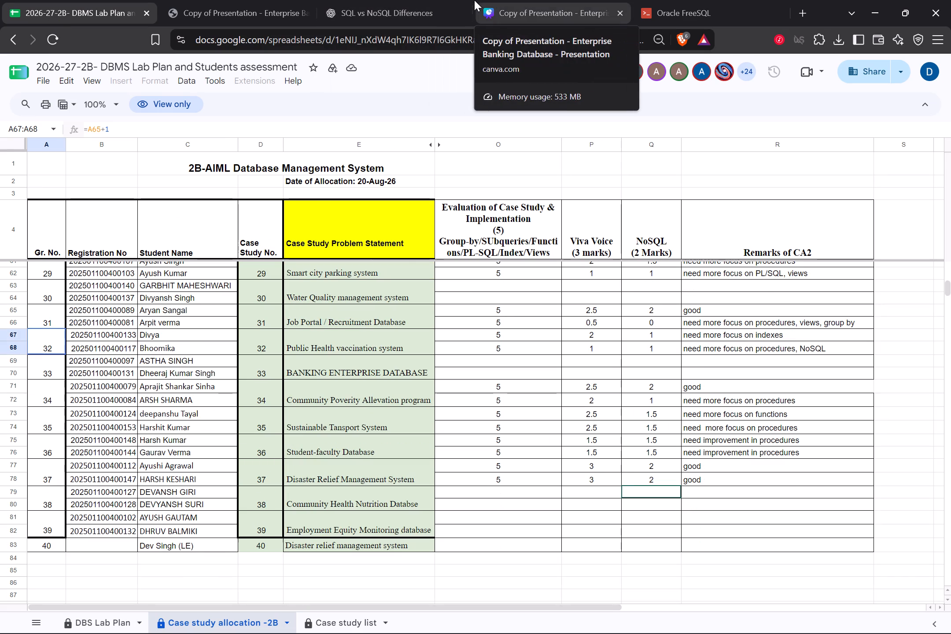
Switch back to Canva and review the presentation's slides from the title page through the SQL question pages, finishing on page 1.
{"action": "left_click", "coordinate": [583, 0]}
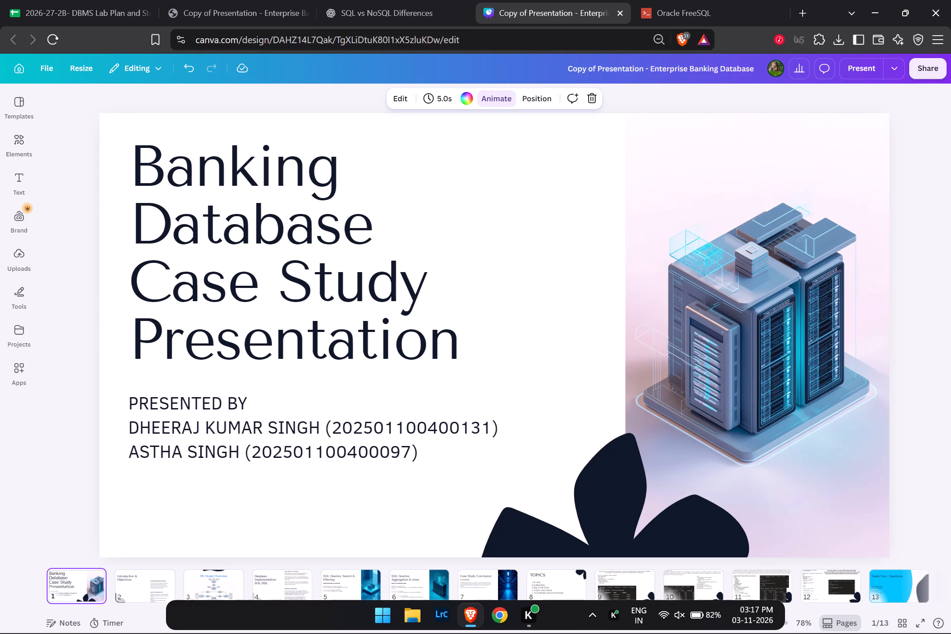
{"action": "key", "text": "grave"}
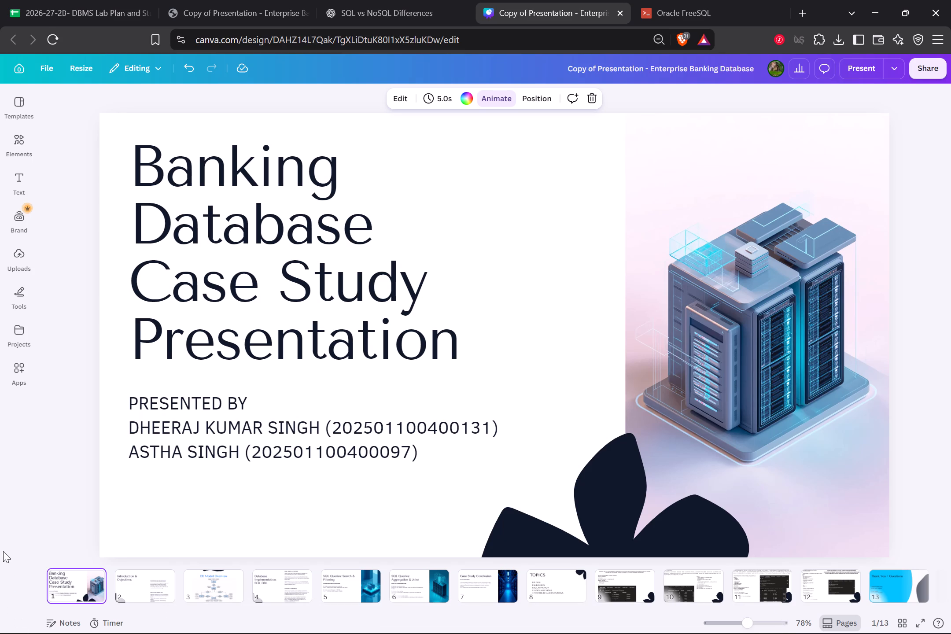
{"action": "key", "text": "Right"}
{"action": "key", "text": "Right"}
{"action": "key", "text": "Right"}
{"action": "key", "text": "Right"}
{"action": "key", "text": "Right"}
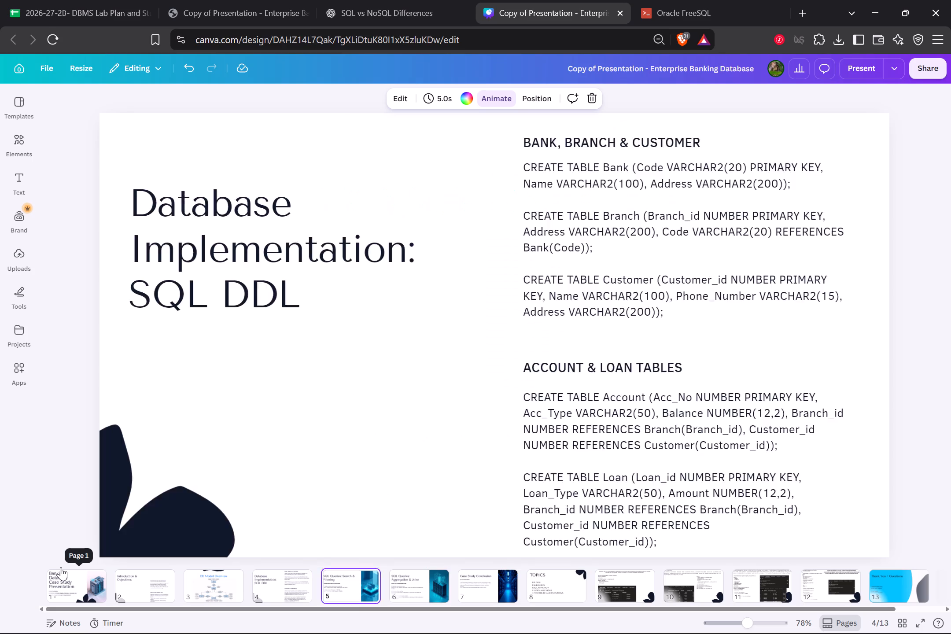
{"action": "key", "text": "Right"}
{"action": "key", "text": "Right"}
{"action": "key", "text": "Right"}
{"action": "key", "text": "Right"}
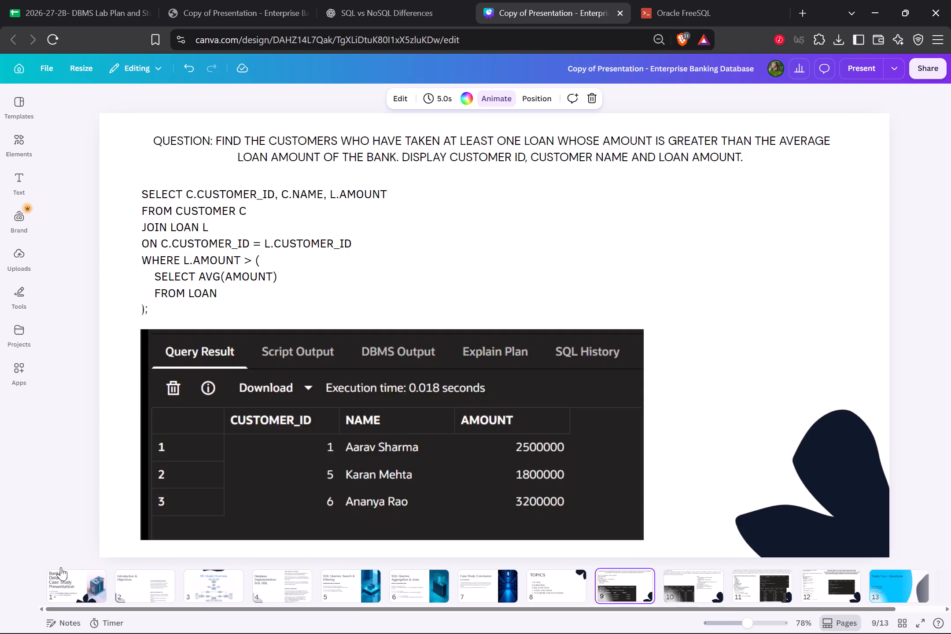
{"action": "key", "text": "Right"}
{"action": "key", "text": "Right"}
{"action": "key", "text": "Right"}
{"action": "key", "text": "Left"}
{"action": "key", "text": "Left"}
{"action": "key", "text": "Left"}
{"action": "key", "text": "Left"}
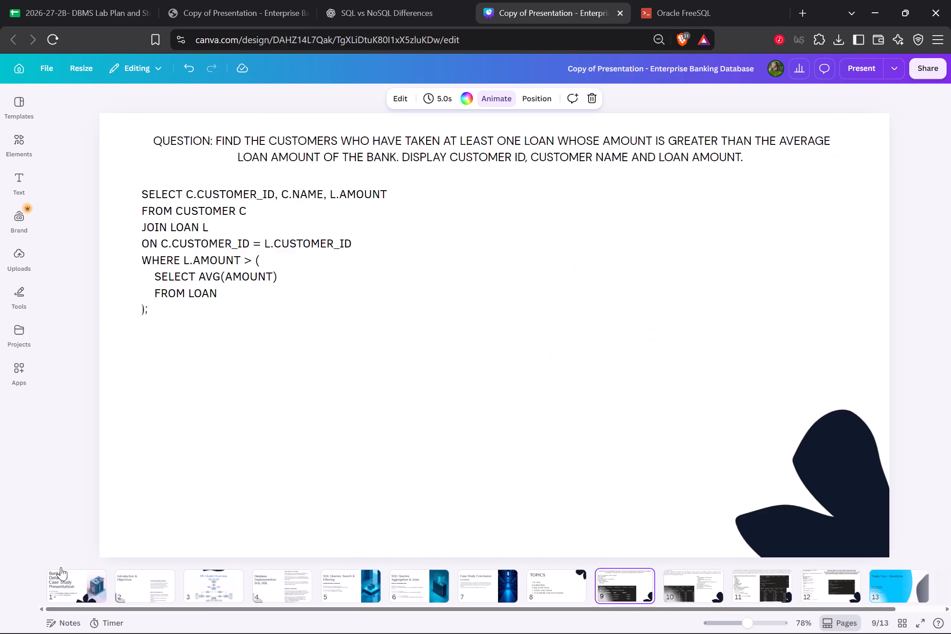
{"action": "key", "text": "Left"}
{"action": "key", "text": "Right"}
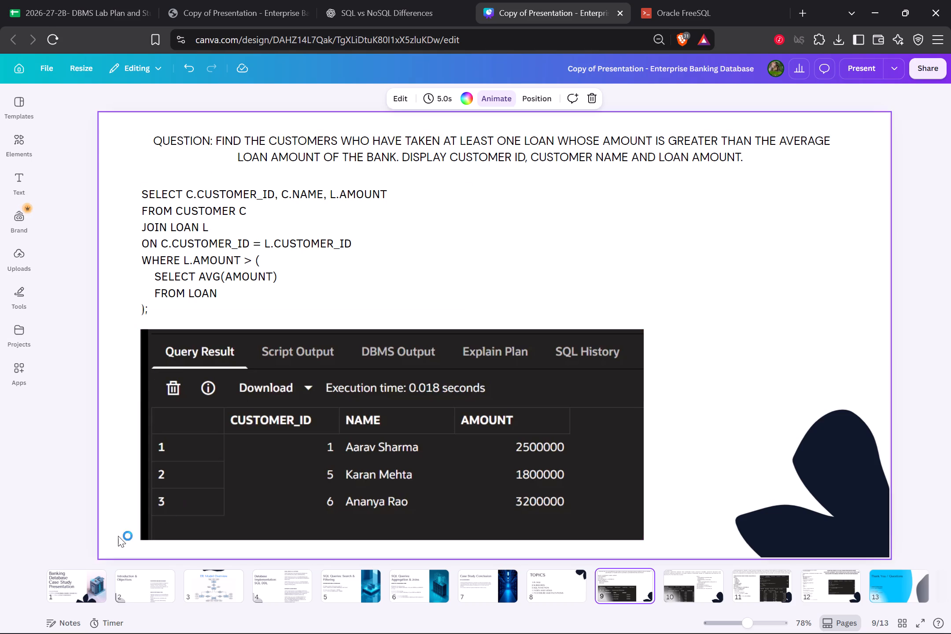
{"action": "left_click", "coordinate": [85, 579]}
{"action": "left_click", "coordinate": [75, 485]}
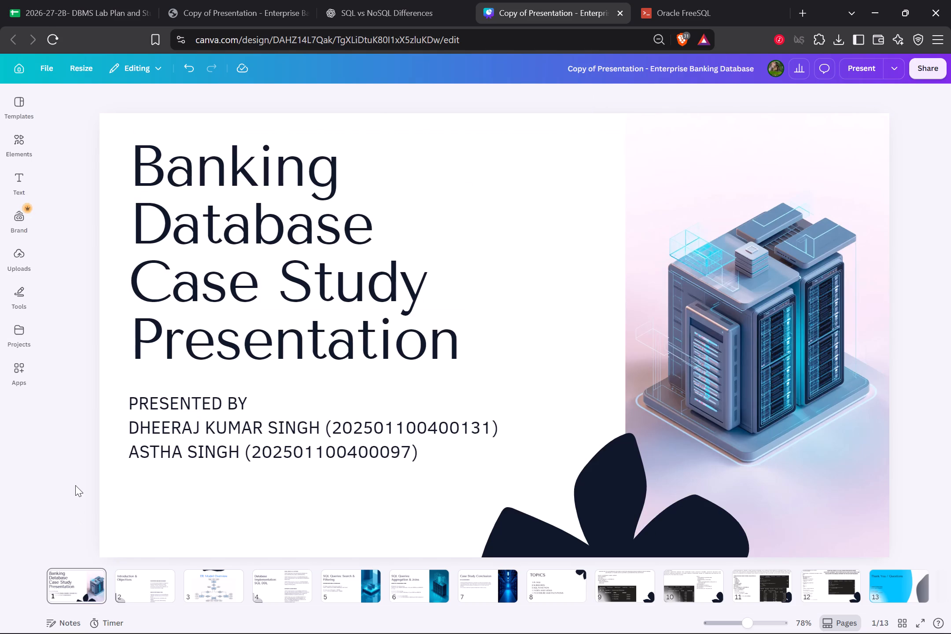
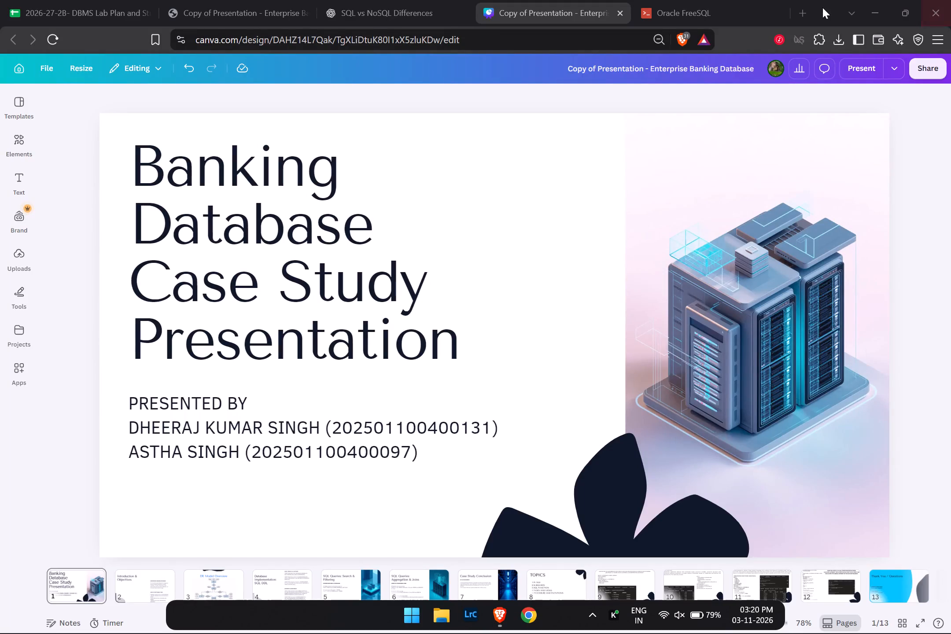
Open the Gmail inbox in a new browser tab.
{"action": "left_click", "coordinate": [811, 10]}
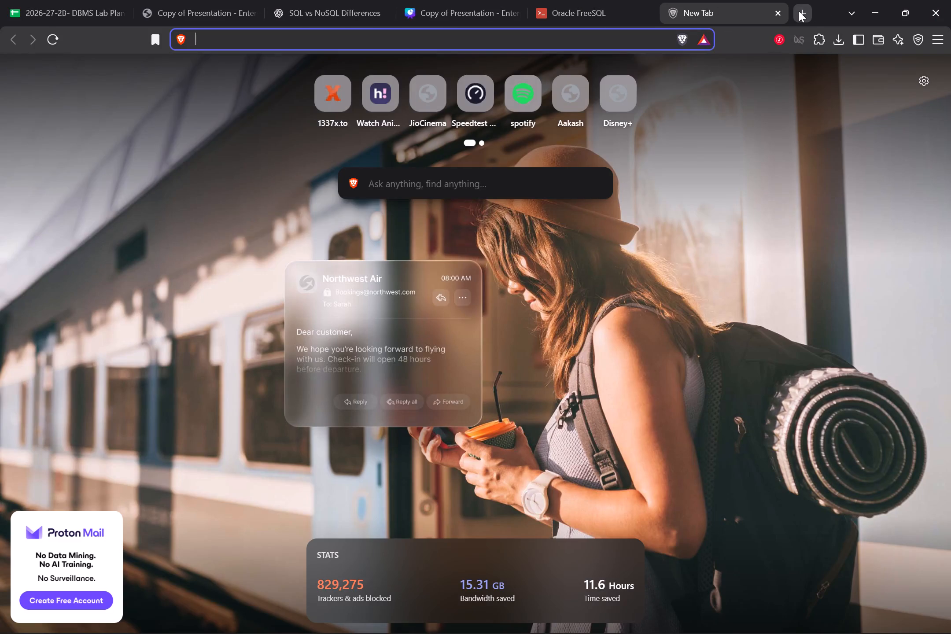
{"action": "type", "text": "dead"}
{"action": "key", "text": "BackSpace"}
{"action": "key", "text": "d"}
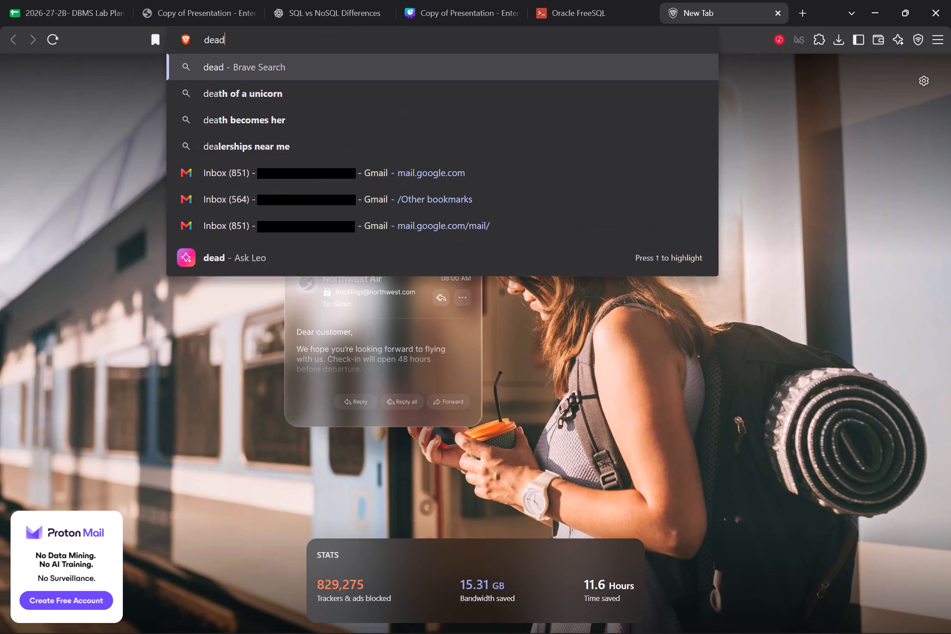
{"action": "key", "text": "Down"}
{"action": "key", "text": "Down"}
{"action": "key", "text": "Down"}
{"action": "key", "text": "Down"}
{"action": "key", "text": "Return"}
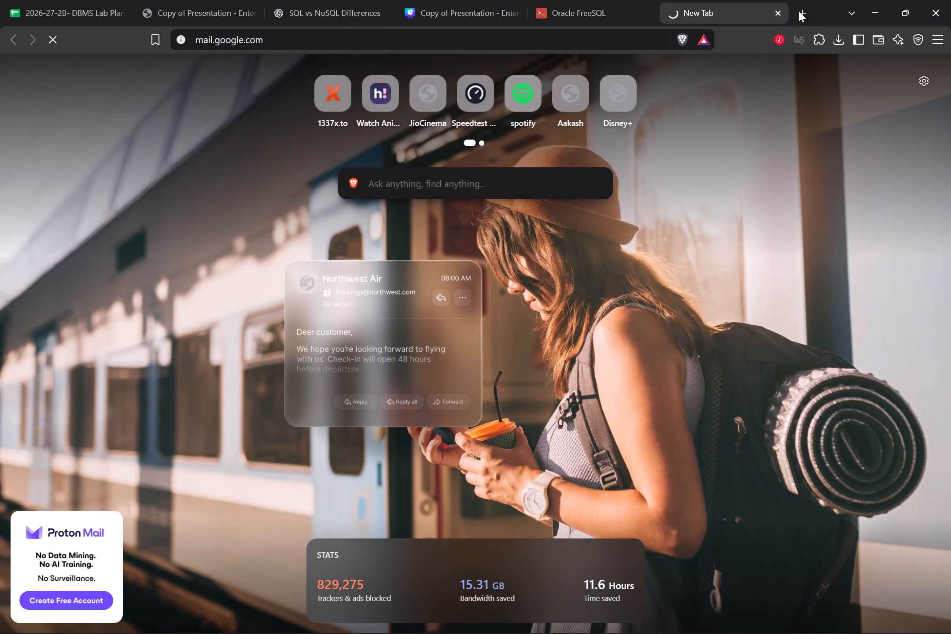
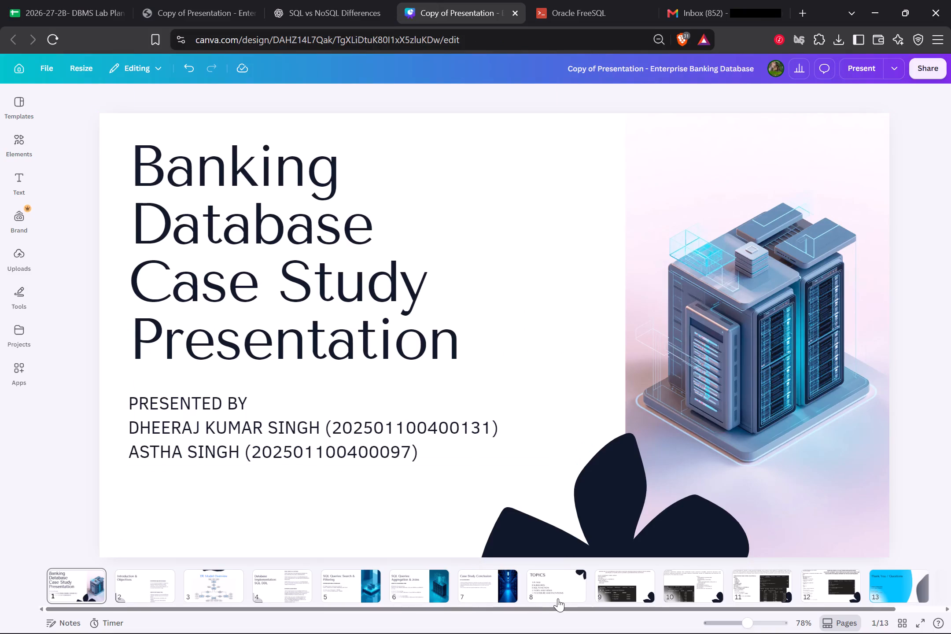
{"action": "left_click", "coordinate": [558, 598]}
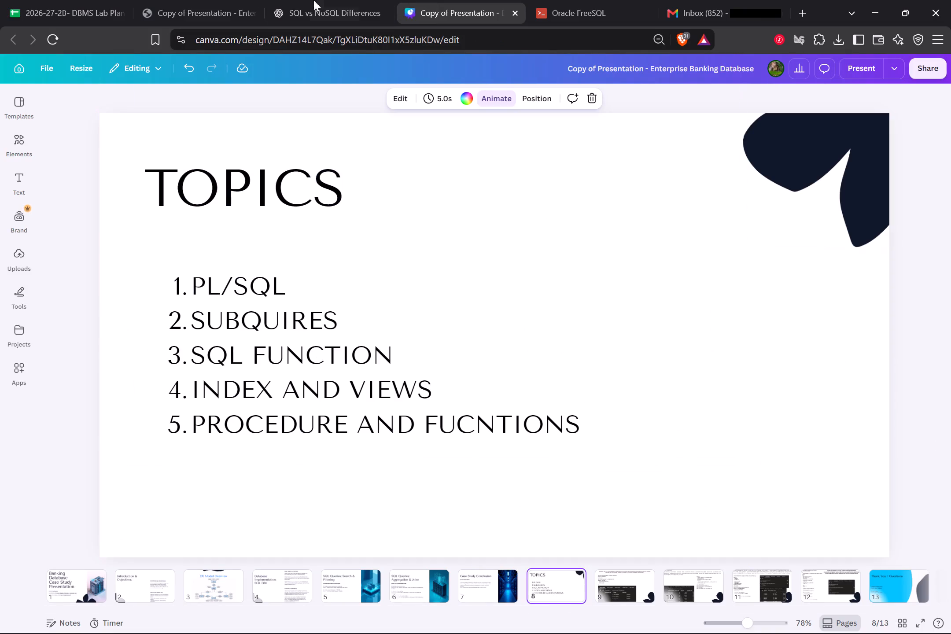
{"action": "key", "text": "Right"}
{"action": "key", "text": "Right"}
{"action": "key", "text": "Right"}
{"action": "key", "text": "Right"}
{"action": "key", "text": "Left"}
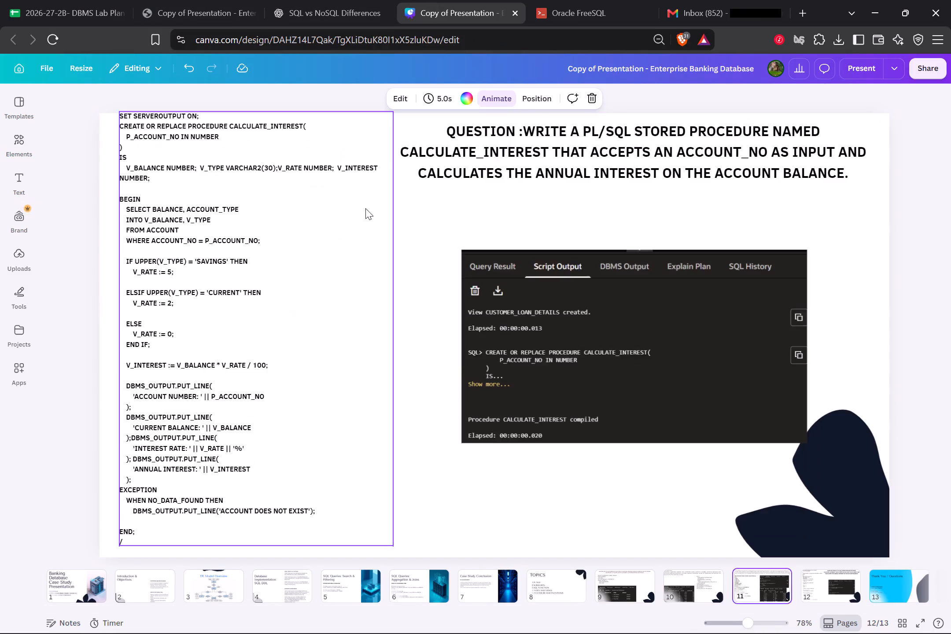
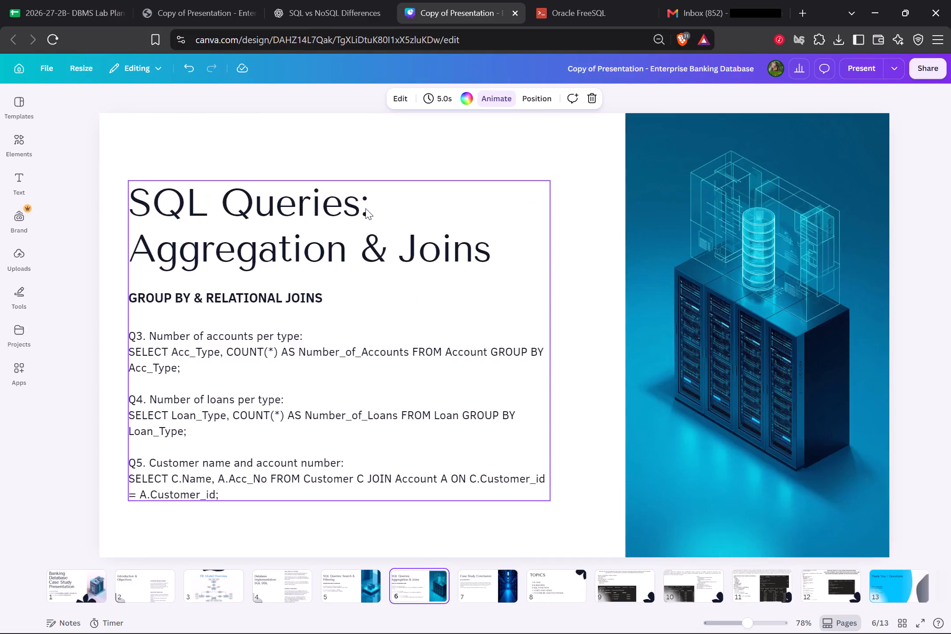
{"action": "key", "text": "Right"}
{"action": "key", "text": "Right"}
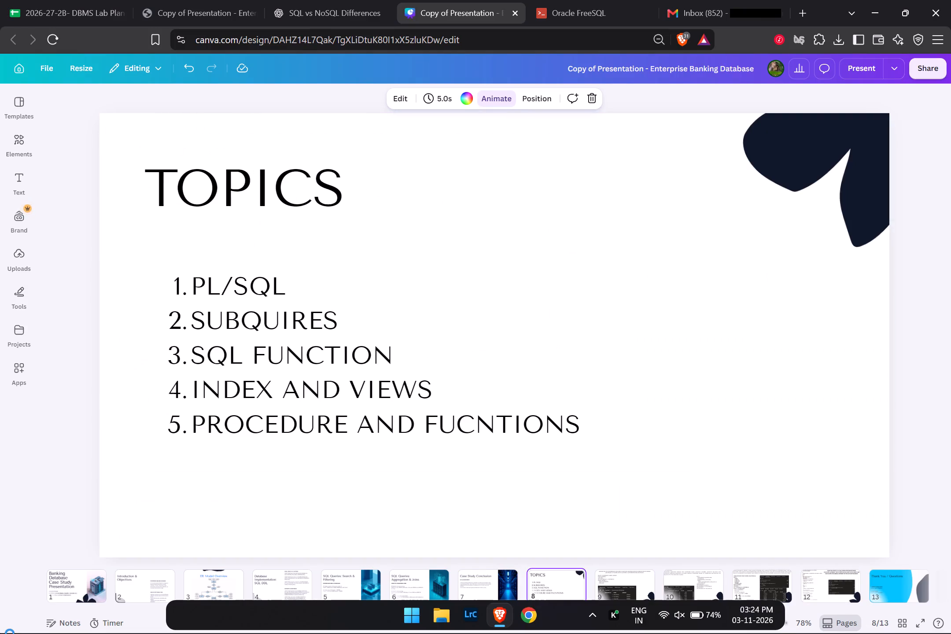
{"action": "key", "text": "Left"}
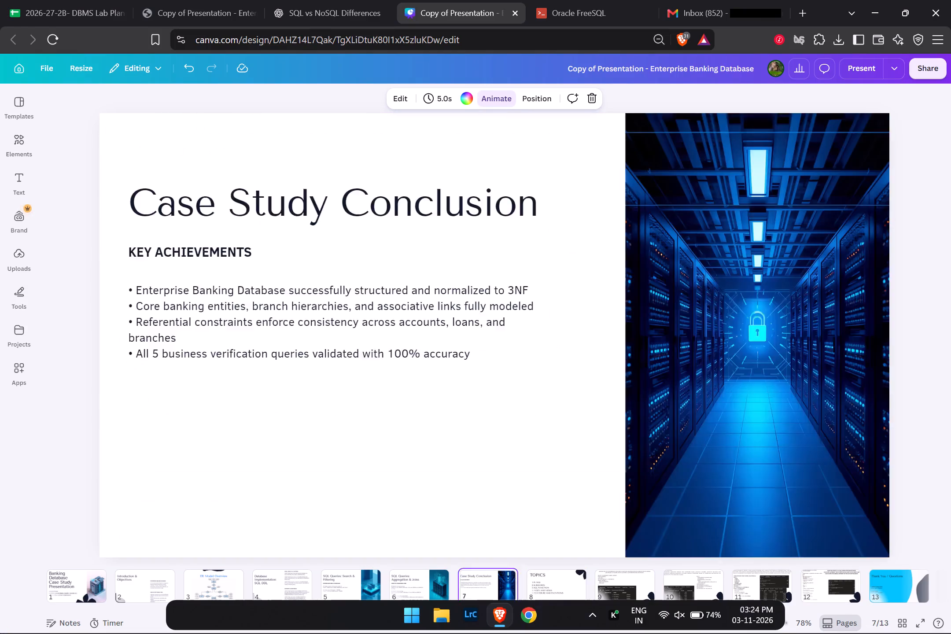
{"action": "key", "text": "Left"}
{"action": "key", "text": "Left"}
{"action": "key", "text": "Left"}
{"action": "key", "text": "Left"}
{"action": "key", "text": "Left"}
{"action": "key", "text": "Left"}
Review the slides forward from Introduction & Objectives through the ER model, Topics and loan subquery pages to the SQL Function page.
{"action": "key", "text": "Right"}
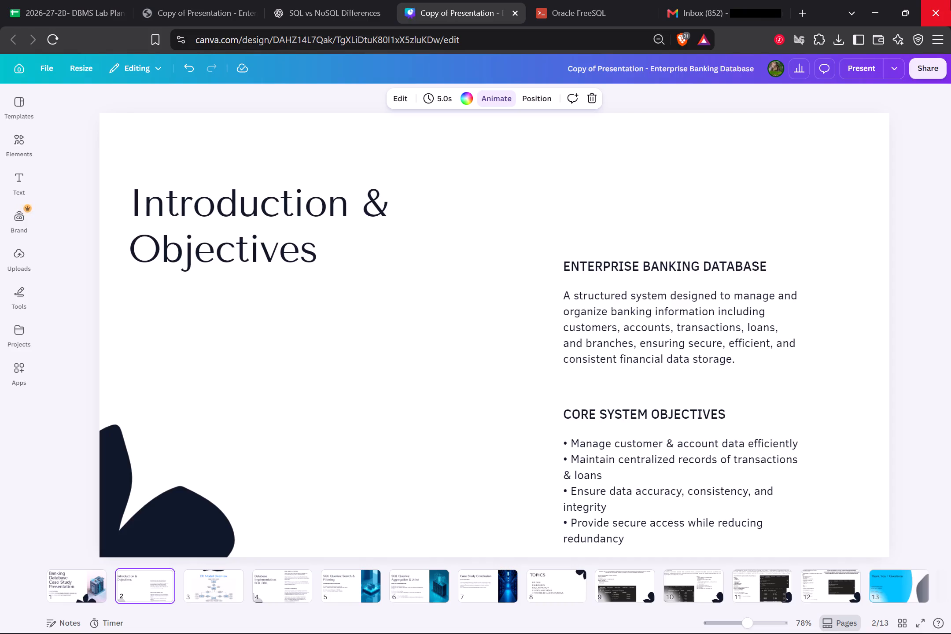
{"action": "key", "text": "Down"}
{"action": "key", "text": "Right"}
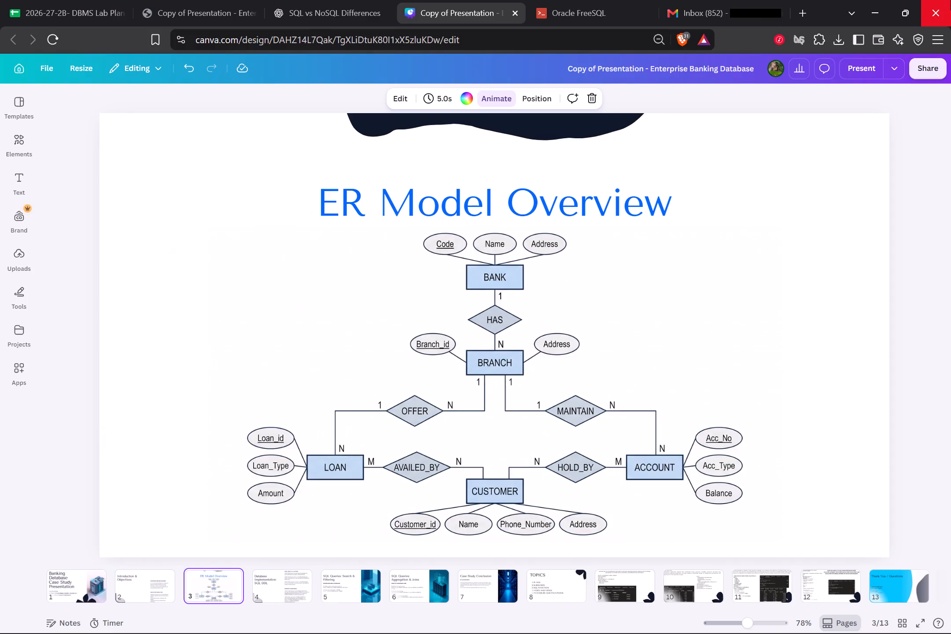
{"action": "key", "text": "Right"}
{"action": "key", "text": "Right"}
{"action": "key", "text": "Right"}
{"action": "key", "text": "Right"}
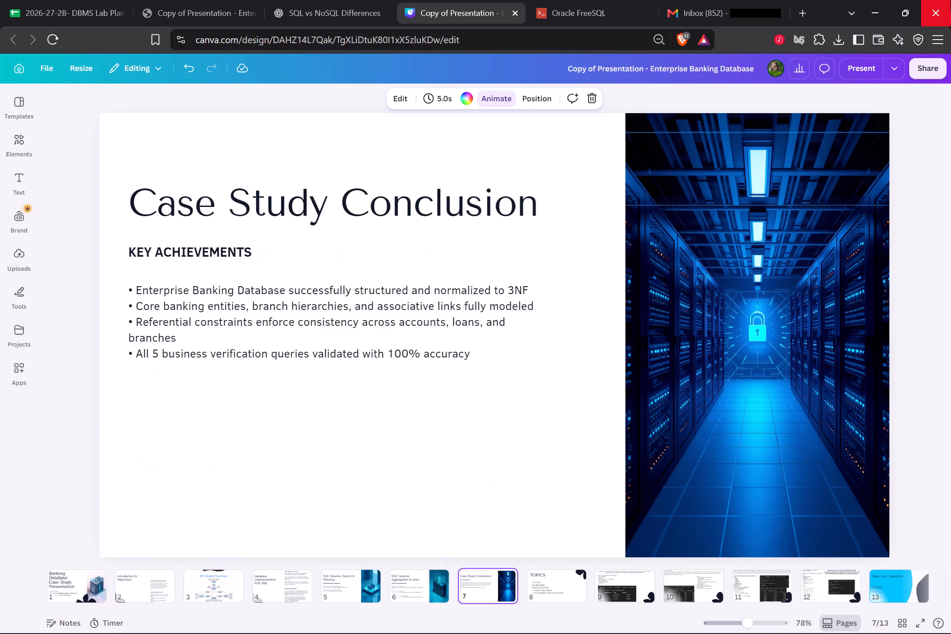
{"action": "key", "text": "Right"}
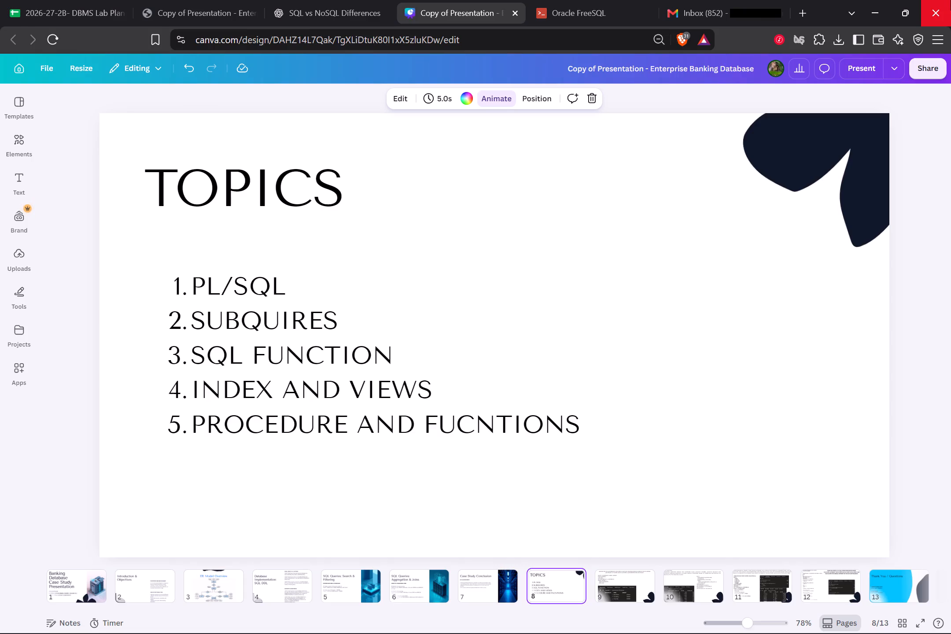
{"action": "key", "text": "Right"}
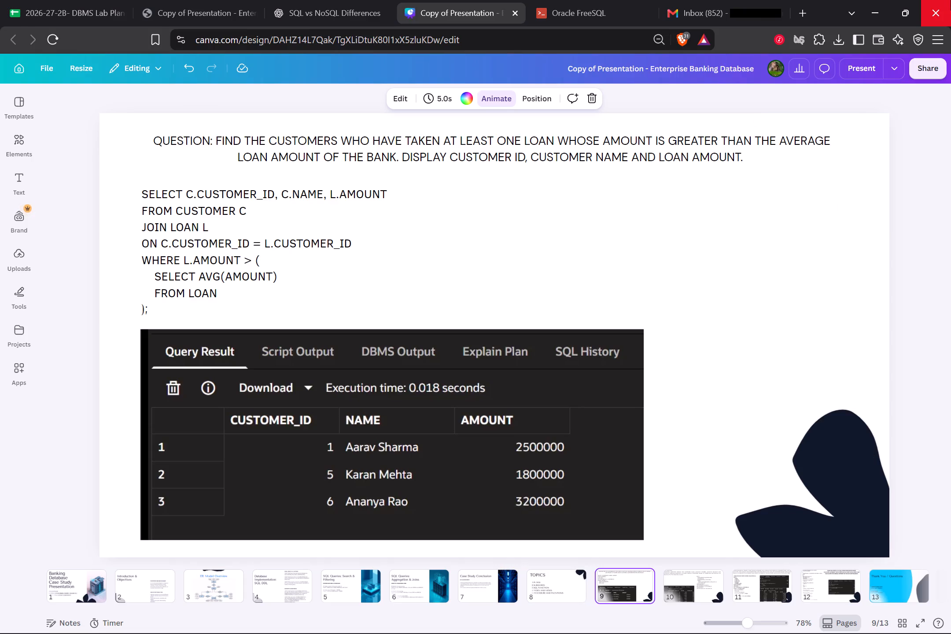
{"action": "key", "text": "Right"}
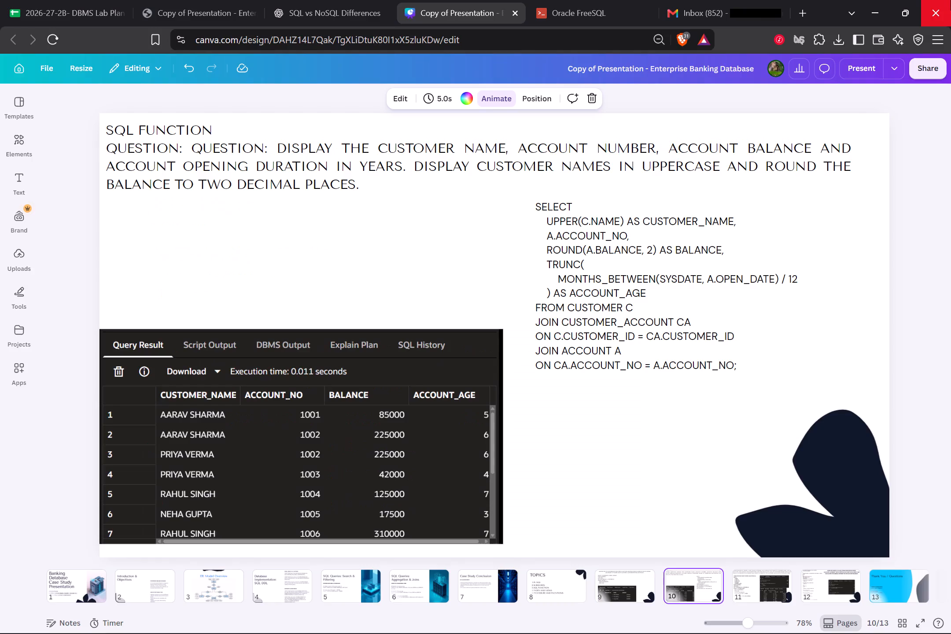
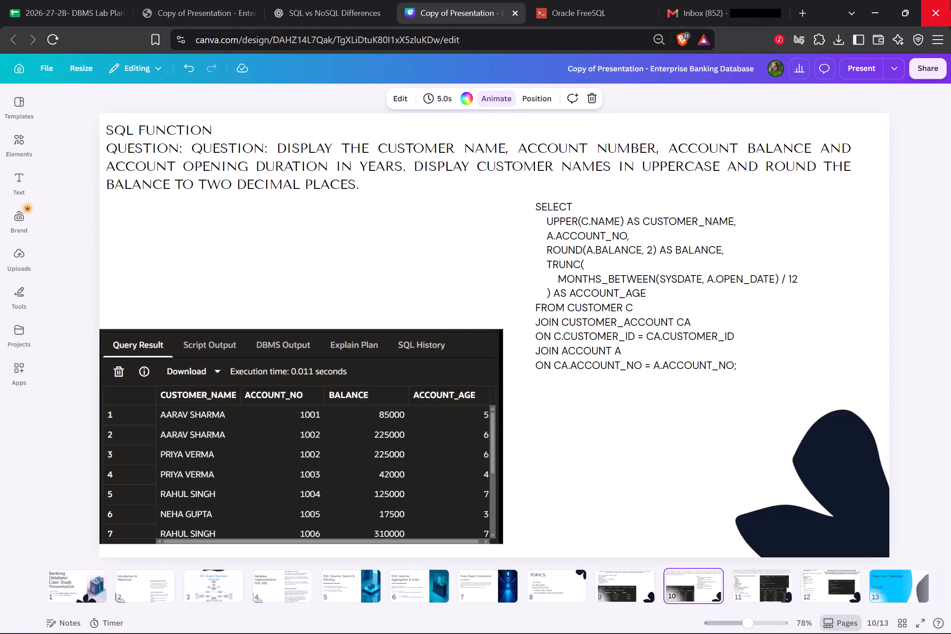
Continue the slide review on the page with the CUSTOMER_LOAN_DETAILS view and index question.
{"action": "key", "text": "Right"}
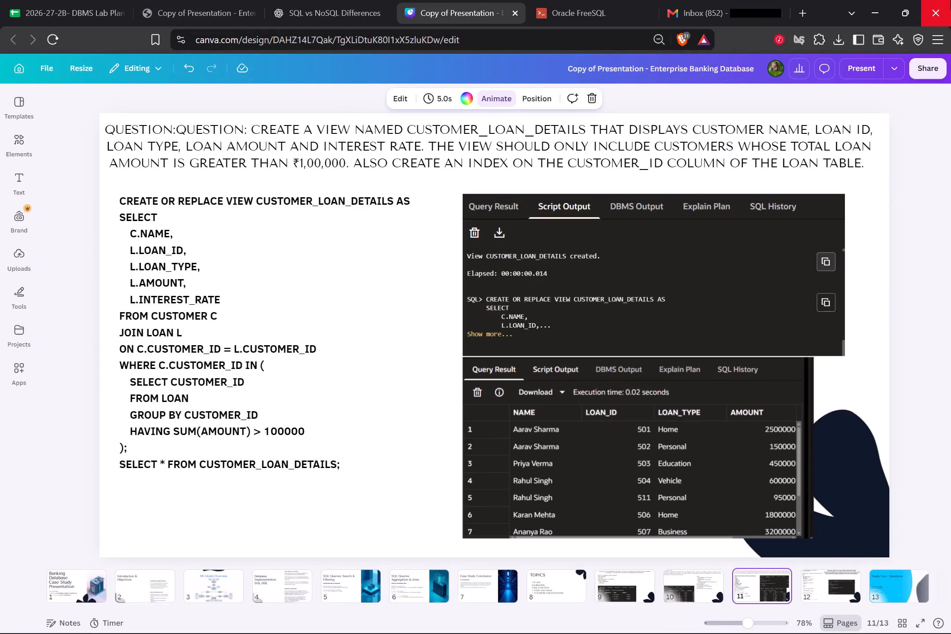
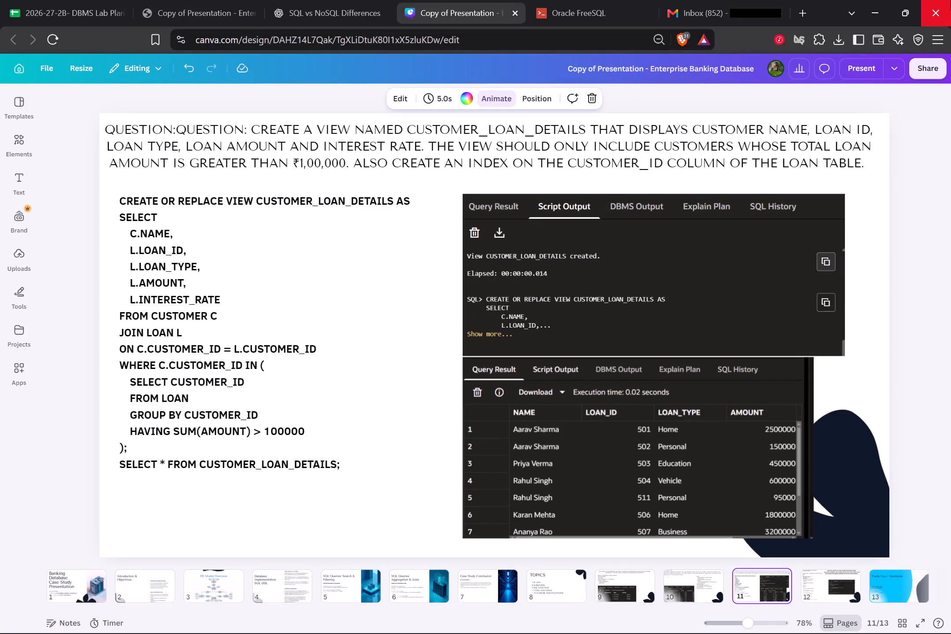
Review the slides between the TOPICS page and the closing Thank You / Questions page, including the SQL function, view and stored procedure questions.
{"action": "key", "text": "Up"}
{"action": "key", "text": "Right"}
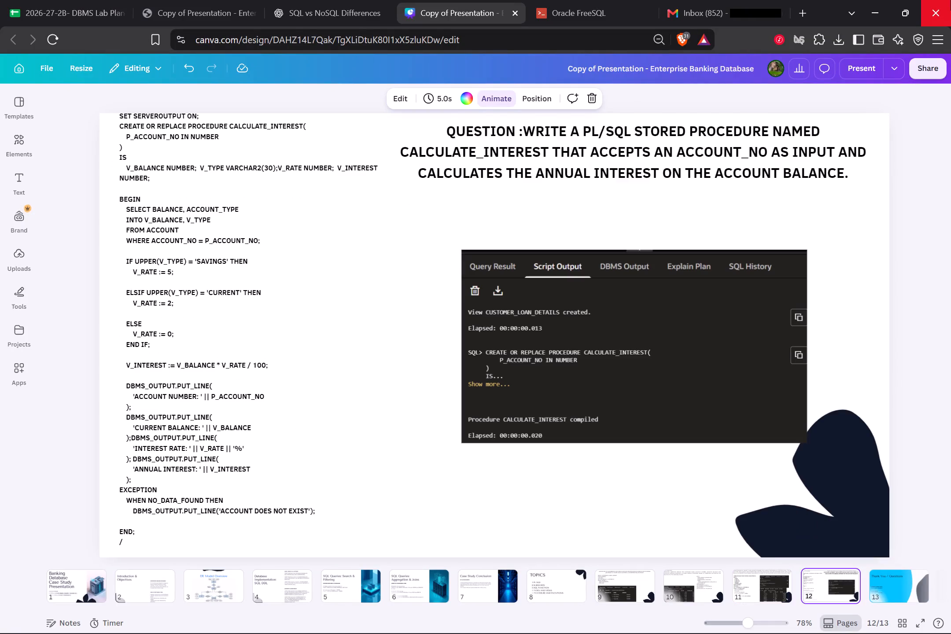
{"action": "key", "text": "Right"}
{"action": "key", "text": "Right"}
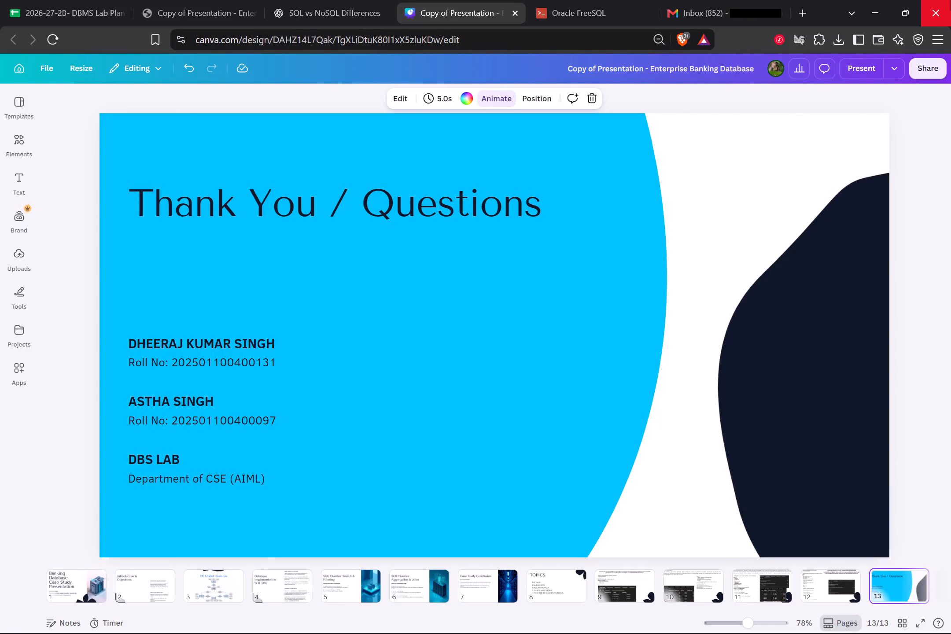
{"action": "key", "text": "Left"}
{"action": "key", "text": "Left"}
{"action": "key", "text": "Left"}
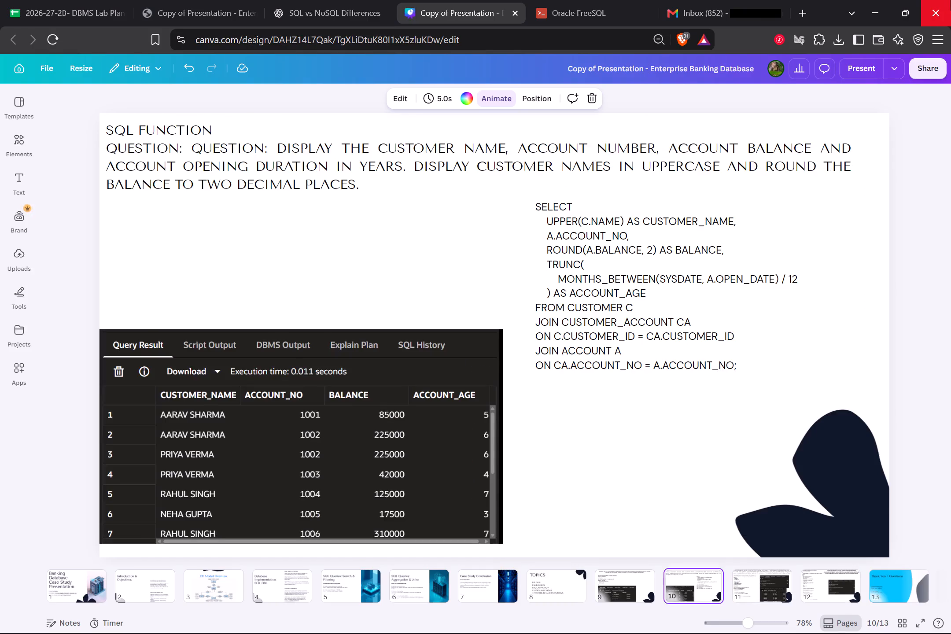
{"action": "key", "text": "Left"}
{"action": "key", "text": "Left"}
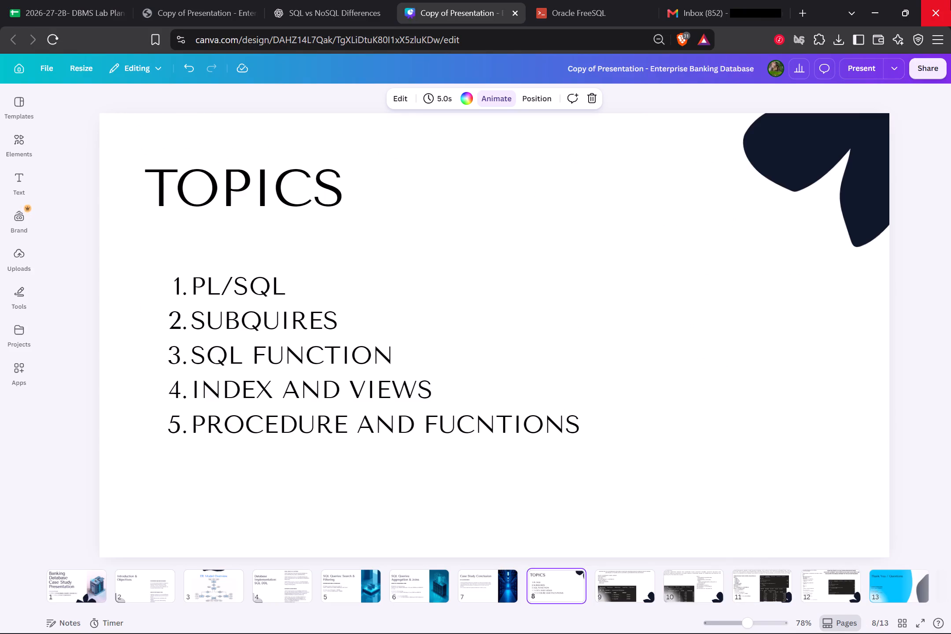
{"action": "key", "text": "Right"}
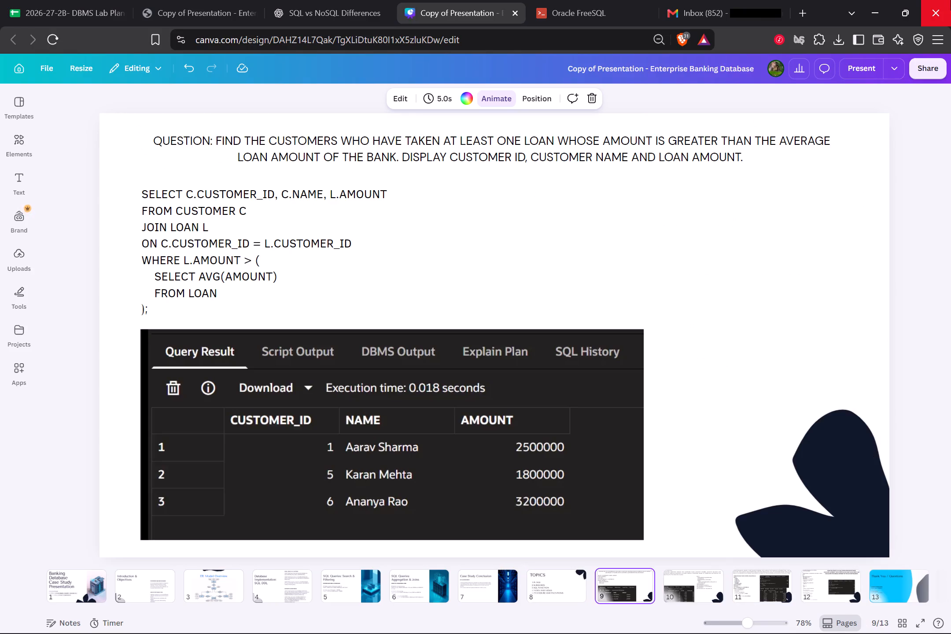
{"action": "key", "text": "Right"}
{"action": "key", "text": "Right"}
{"action": "key", "text": "Right"}
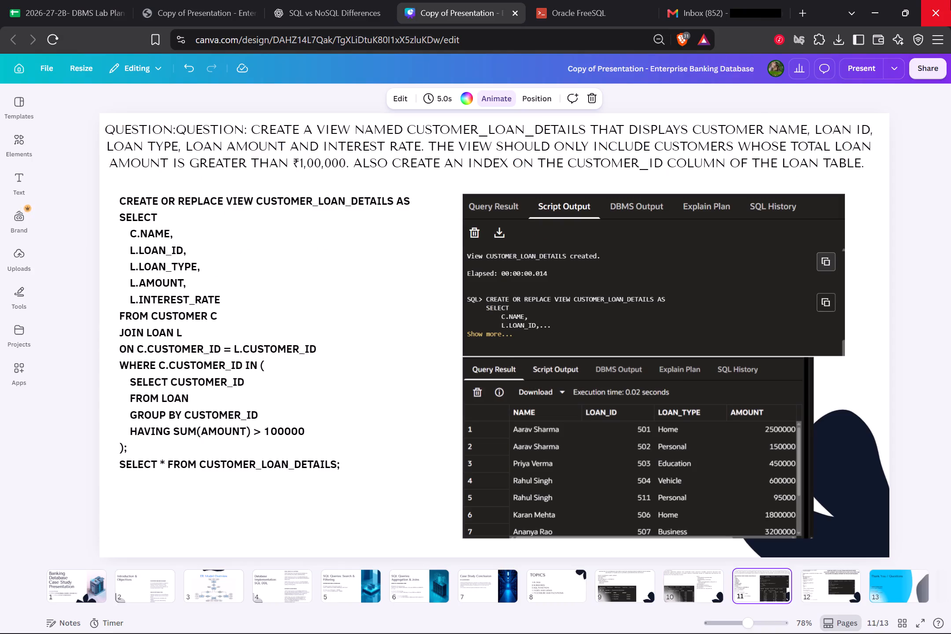
{"action": "key", "text": "Right"}
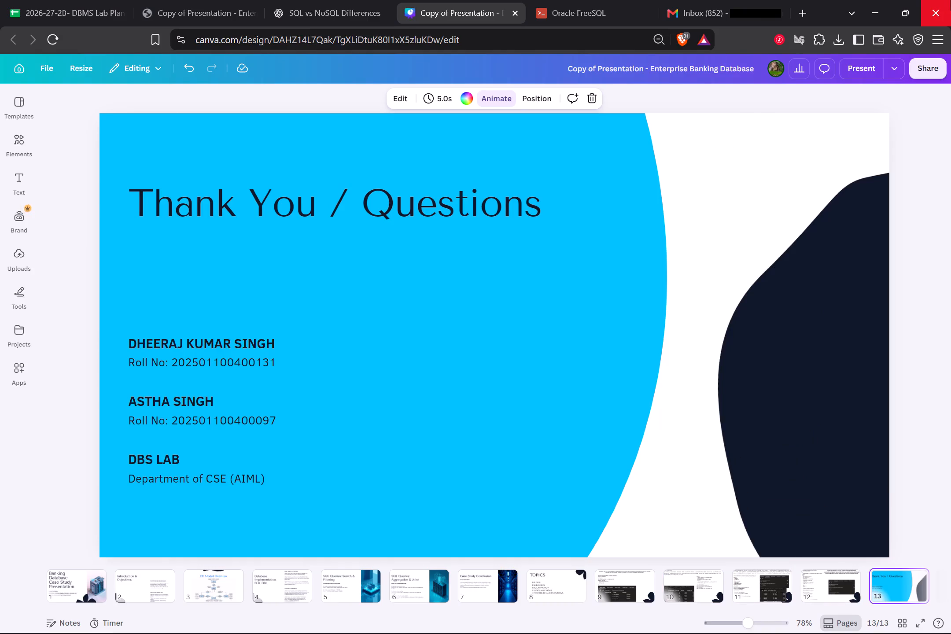